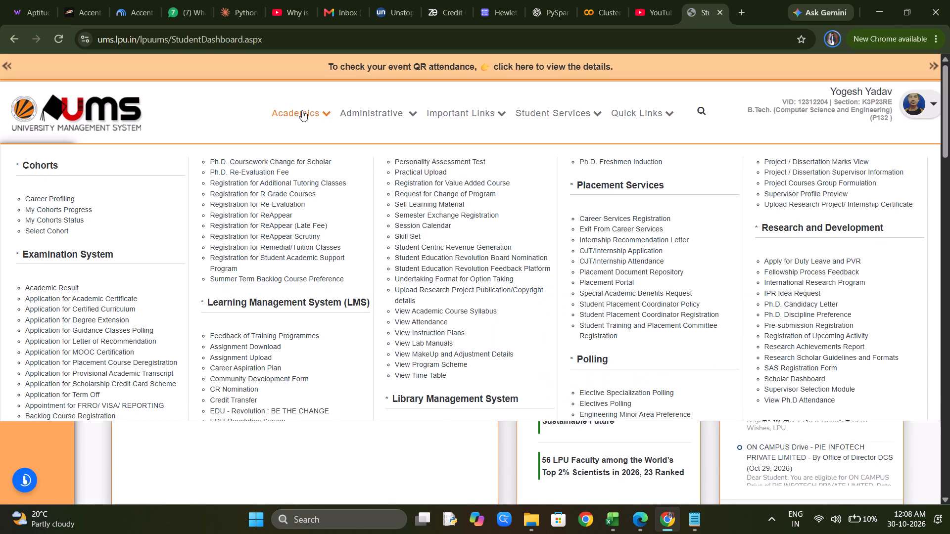
Open the Drive Registration list in the university's placement portal.
left_click(602, 284)
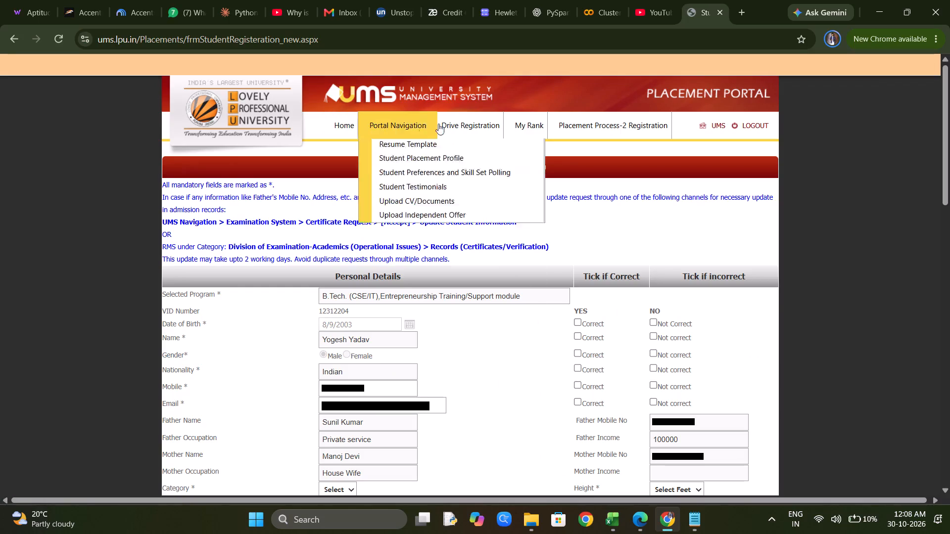
left_click(325, 122)
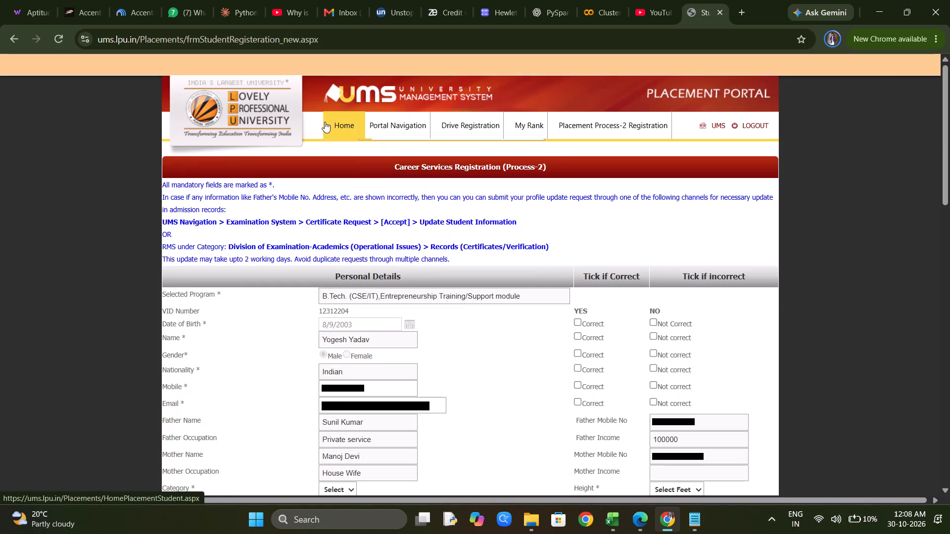
left_click(448, 116)
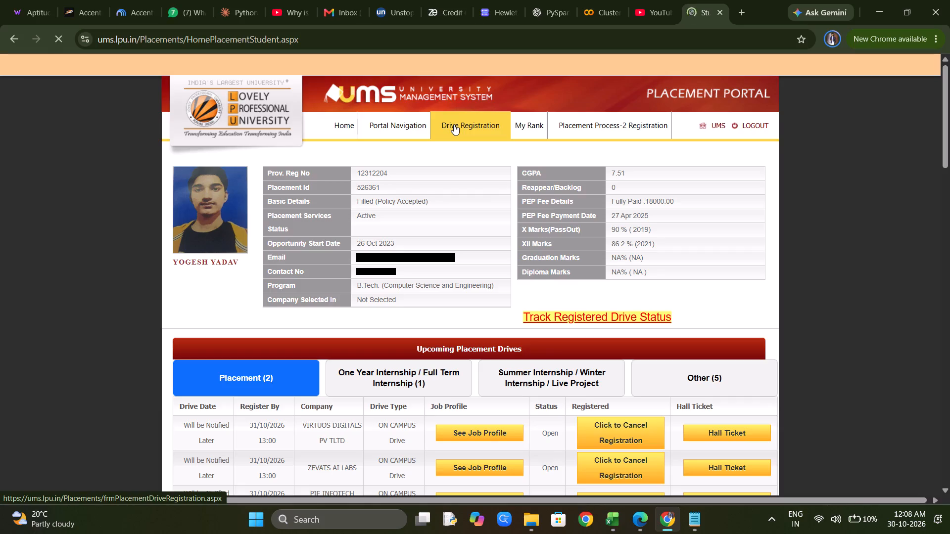
left_click(346, 123)
left_click(447, 122)
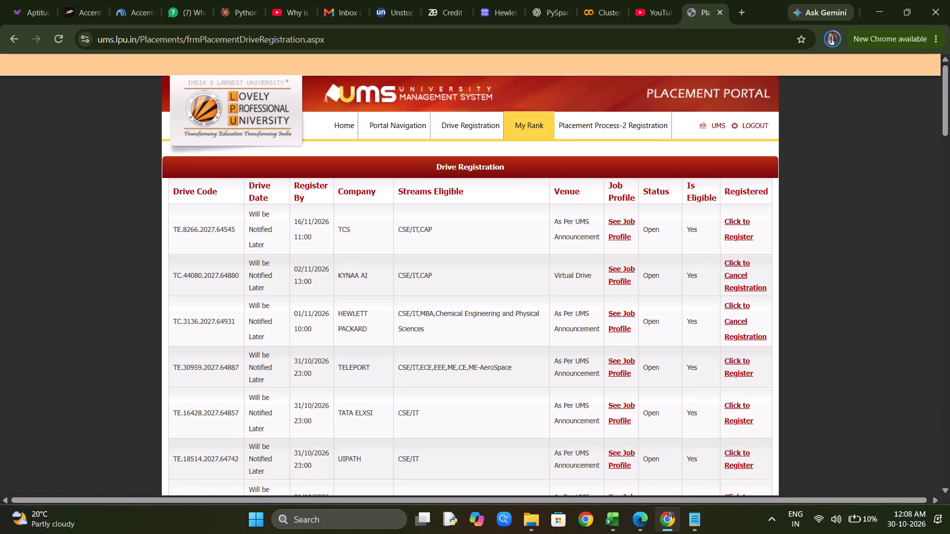
Review the Hewlett Packard shortlisting form for the Data Analyst role, from the job description down to the unanswered questions.
left_click(497, 8)
scroll(483, 246, "up", 6)
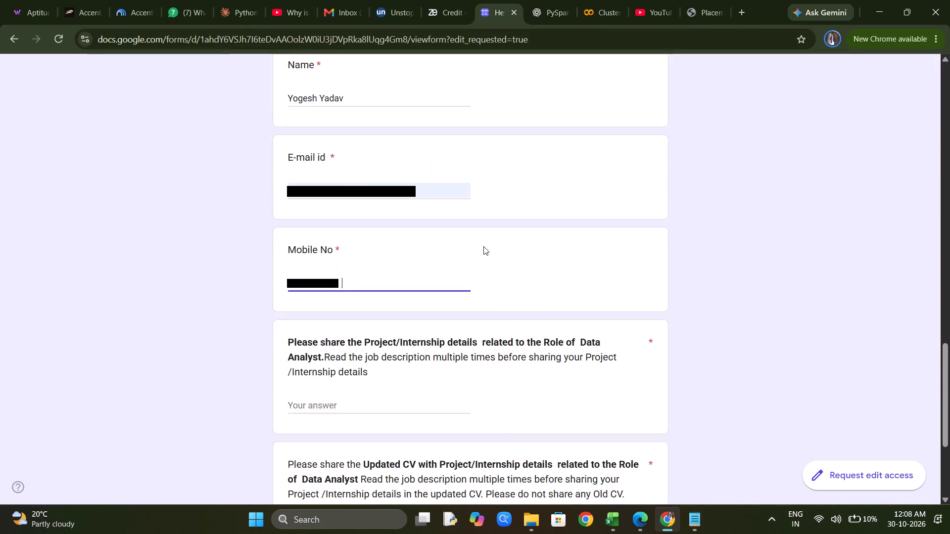
scroll(483, 246, "up", 9)
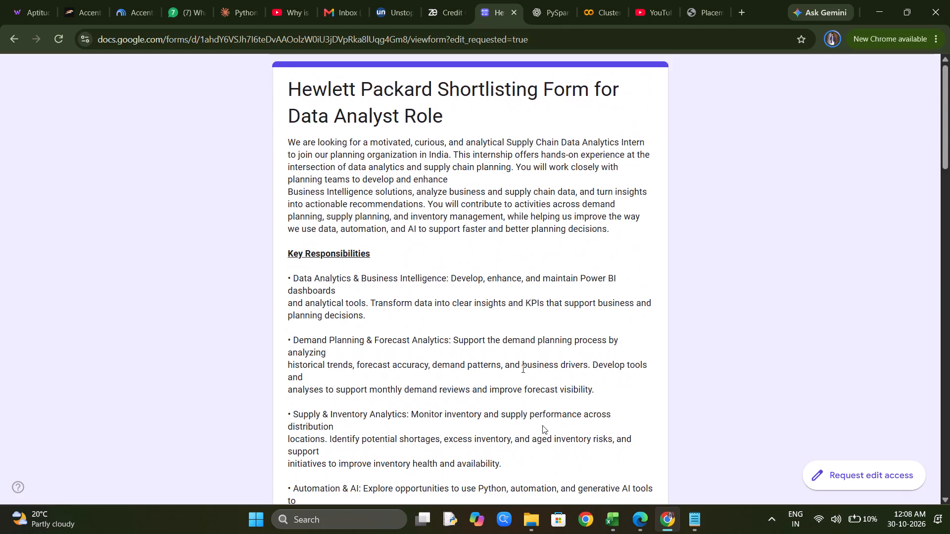
scroll(542, 425, "down", 9)
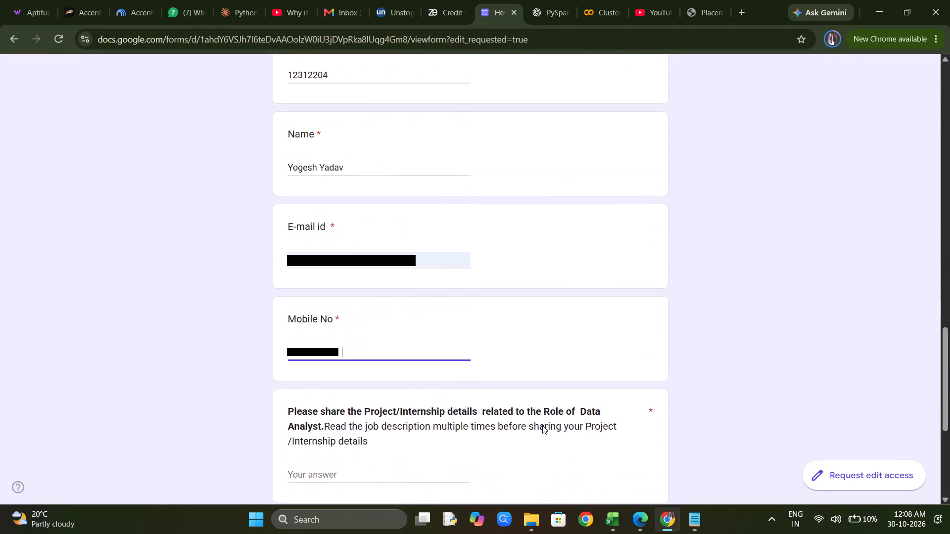
scroll(542, 425, "down", 1)
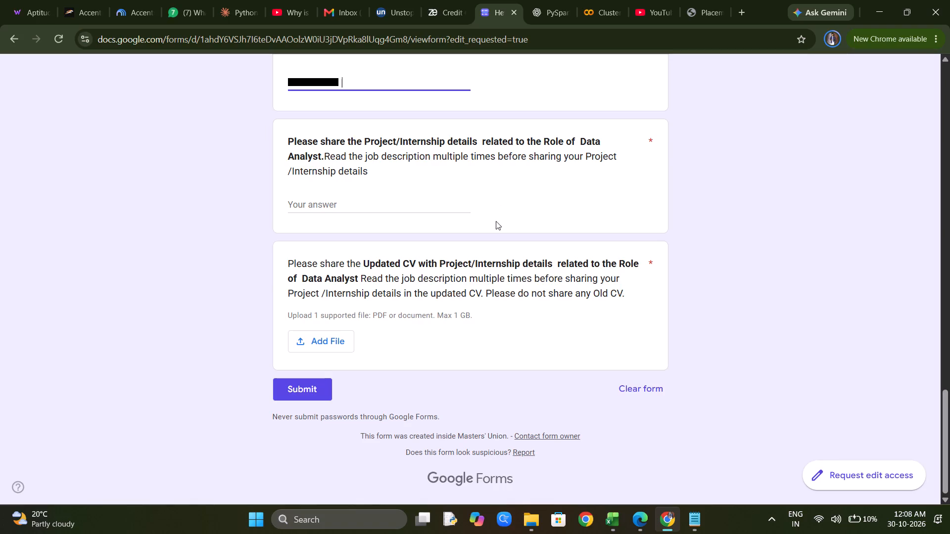
left_click(703, 16)
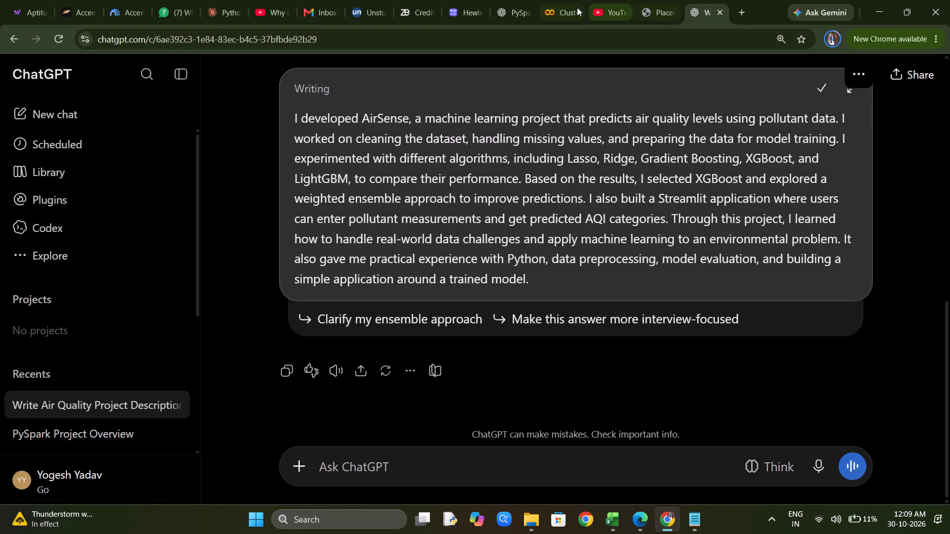
left_click(458, 16)
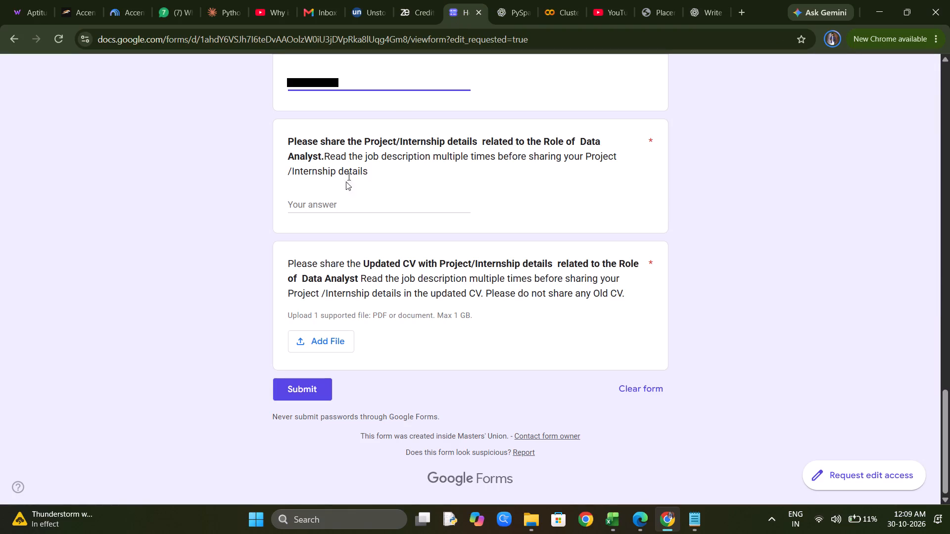
left_click(343, 195)
left_click(334, 204)
key("ctrl+v")
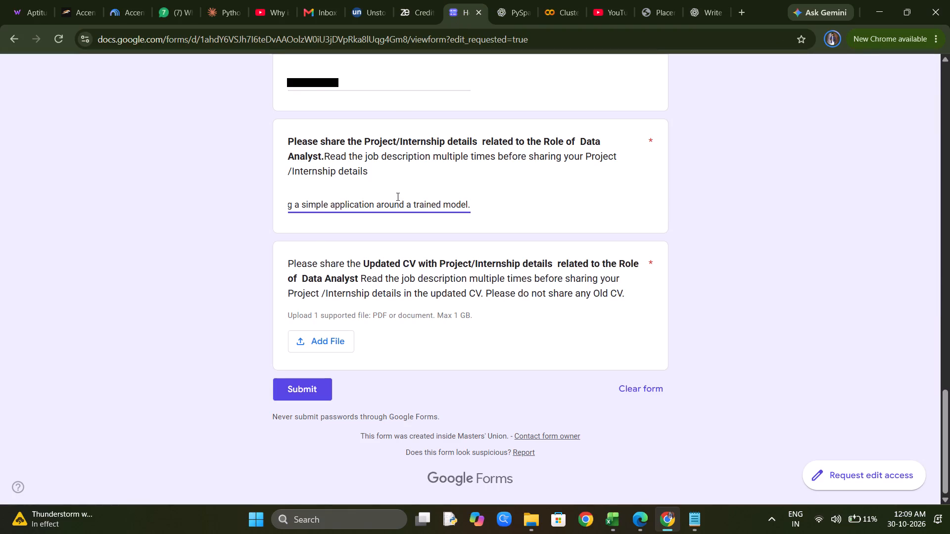
Open the desktop PDF whose name ends in "CV (1)" and examine its skills, projects, certificates and education sections.
left_click(877, 3)
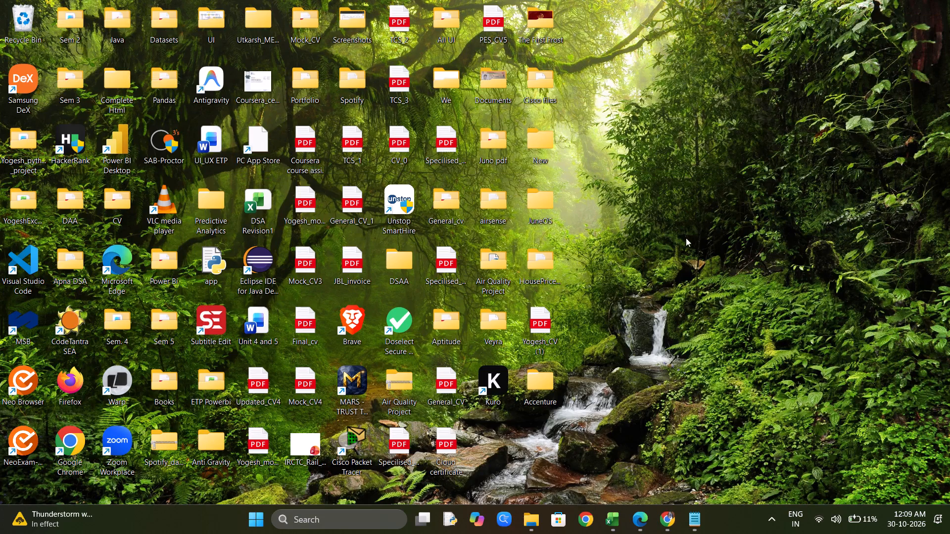
double_click(551, 320)
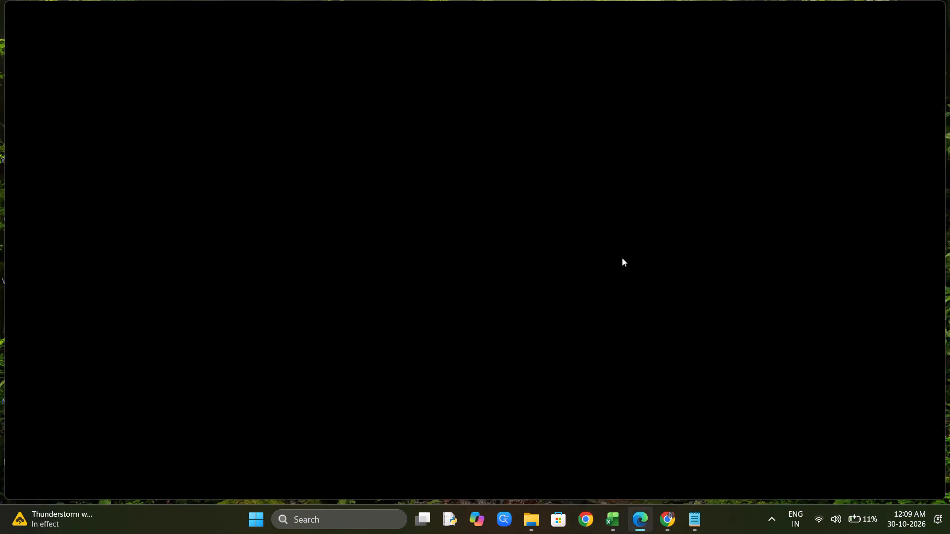
scroll(745, 293, "up", 1)
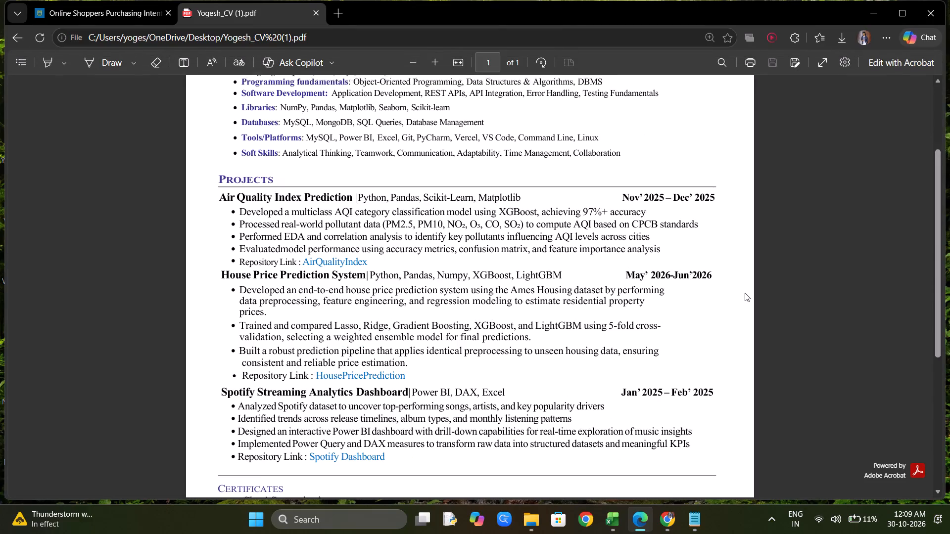
scroll(745, 293, "up", 2)
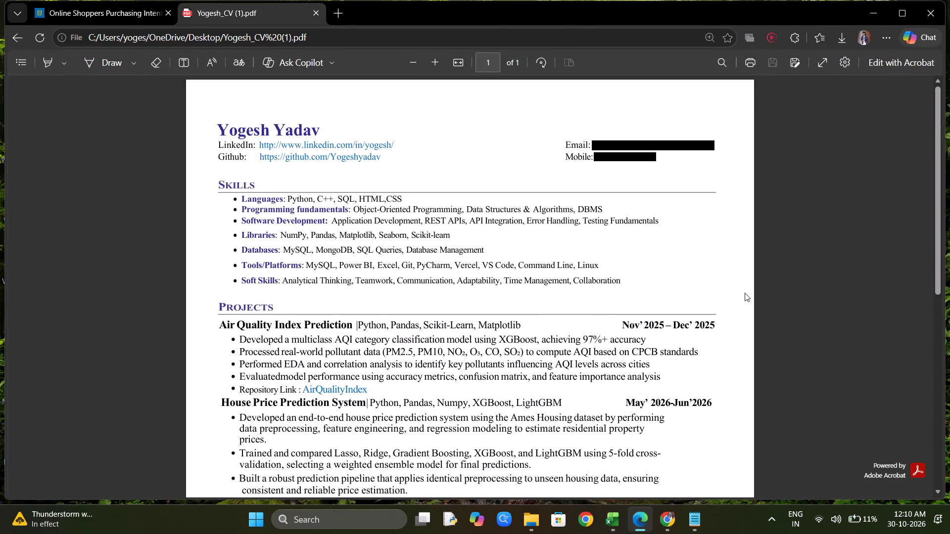
scroll(745, 293, "down", 5)
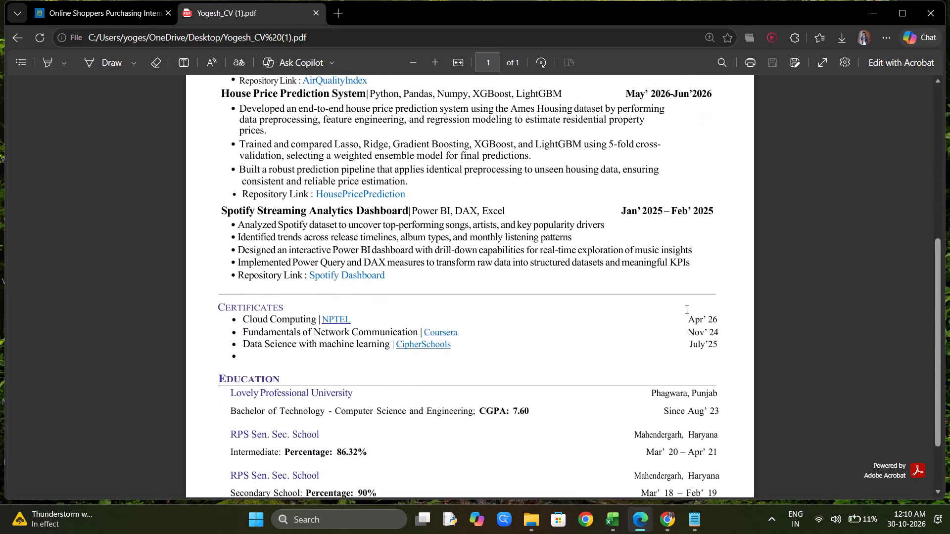
scroll(685, 309, "up", 5)
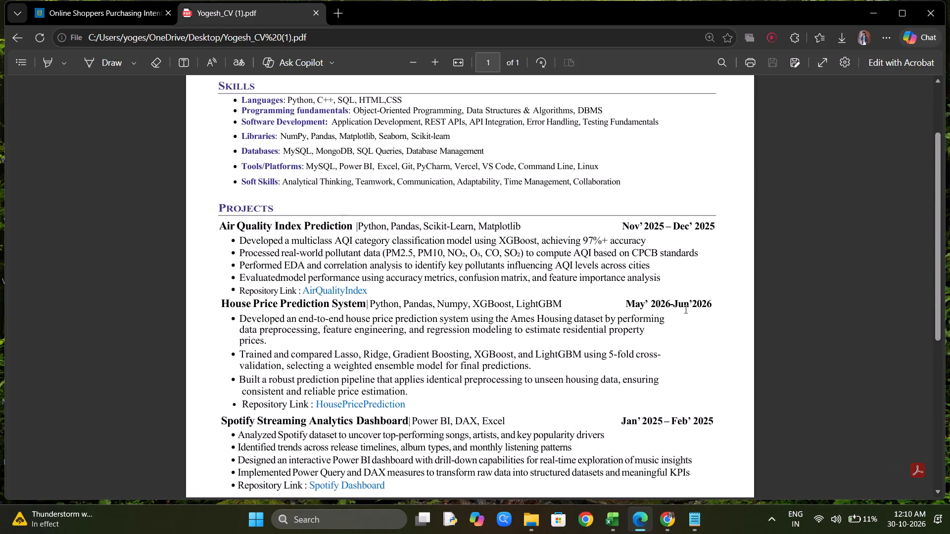
scroll(685, 309, "up", 1)
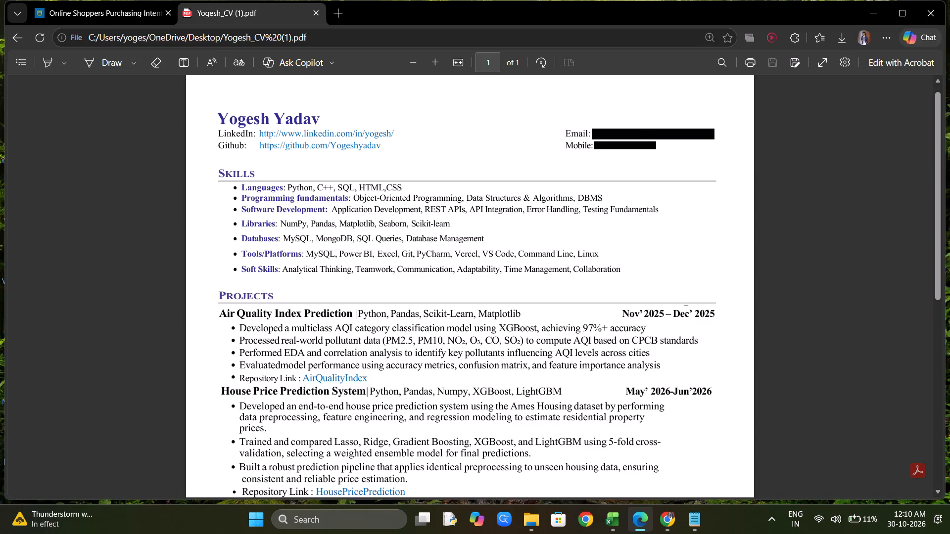
scroll(685, 309, "down", 3)
scroll(642, 323, "down", 2)
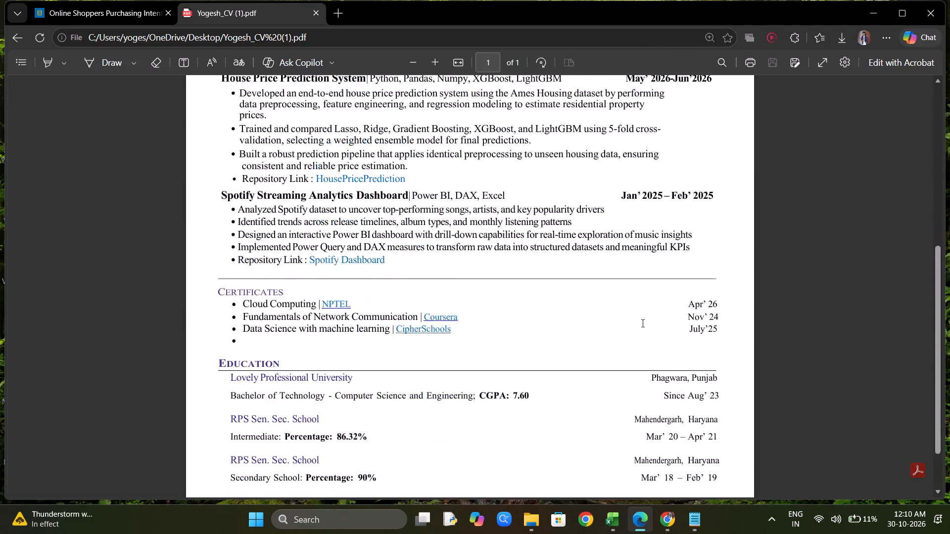
scroll(642, 323, "down", 1)
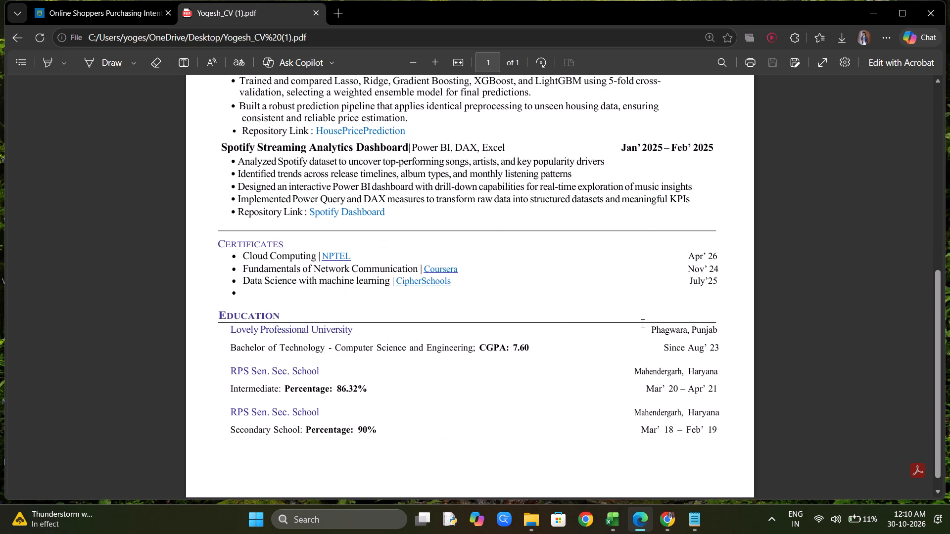
scroll(642, 323, "up", 5)
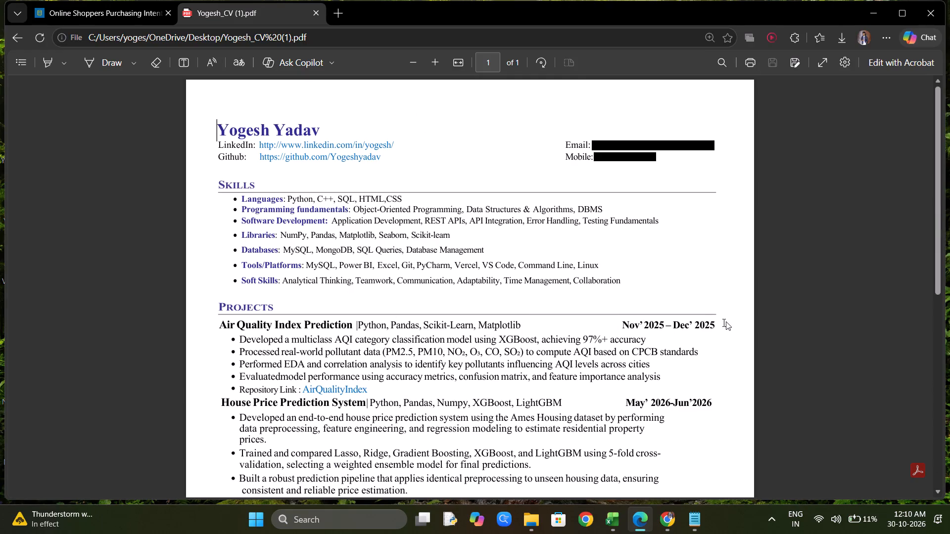
scroll(732, 319, "down", 1)
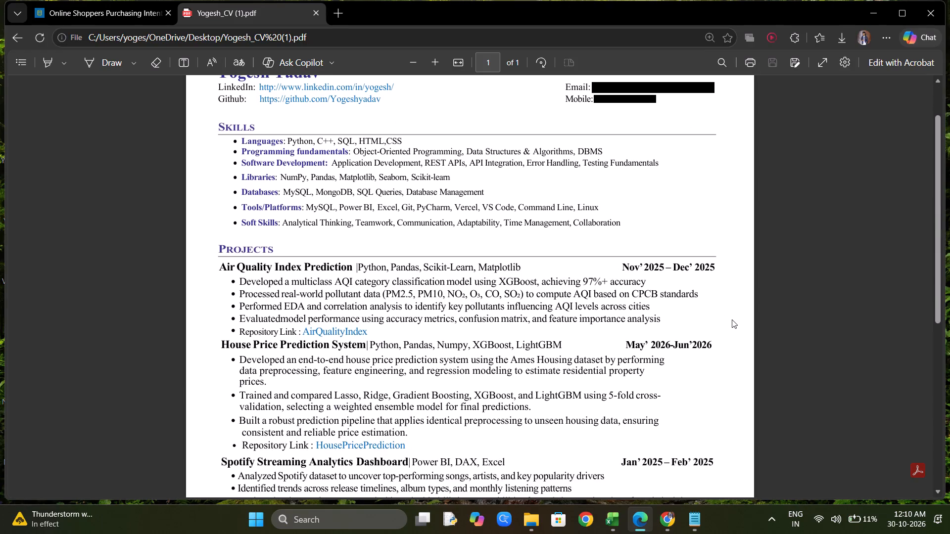
Finish reviewing the projects, certificates and education sections of the open "CV (1)" PDF, and return to the desktop.
scroll(732, 319, "down", 3)
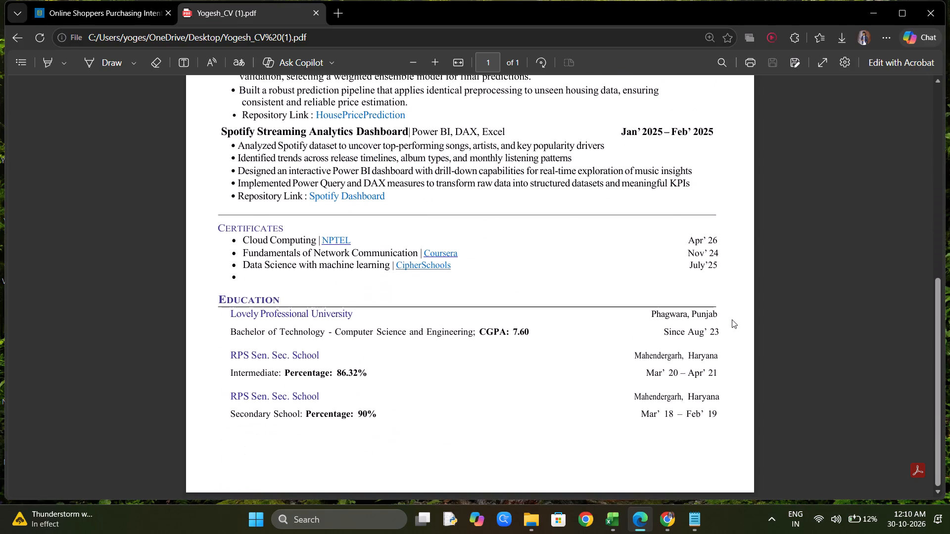
scroll(732, 319, "up", 4)
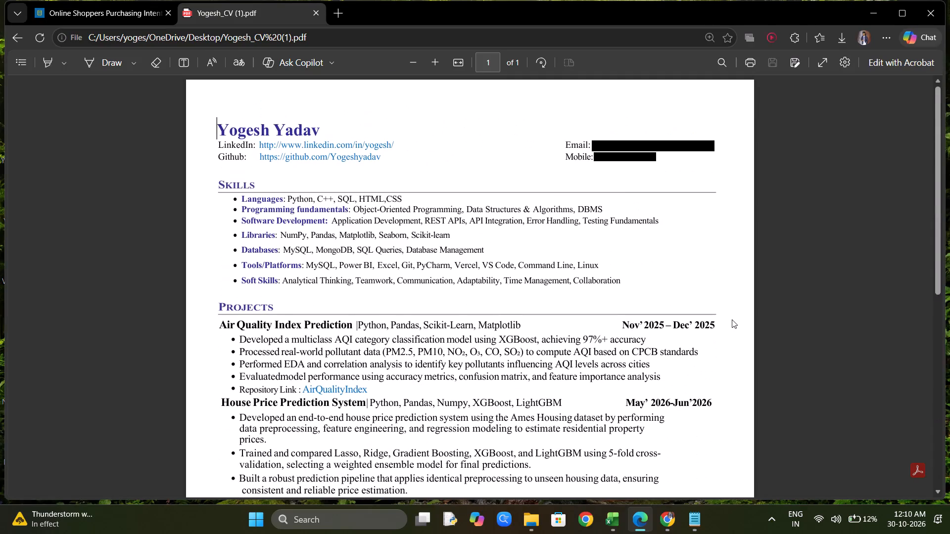
left_click(876, 5)
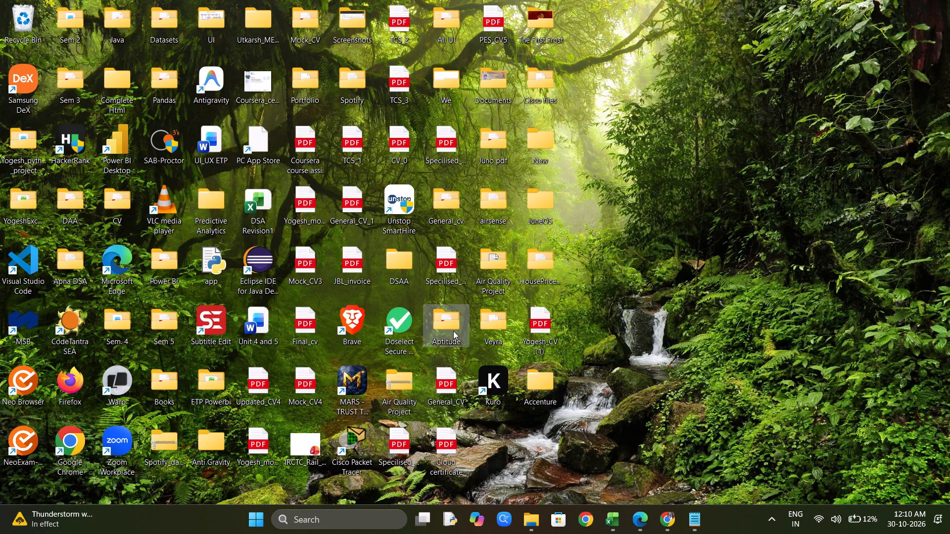
Open G_12 PDF from the desktop's General_cv folder and examine its skills, projects, certificates and education sections.
double_click(453, 223)
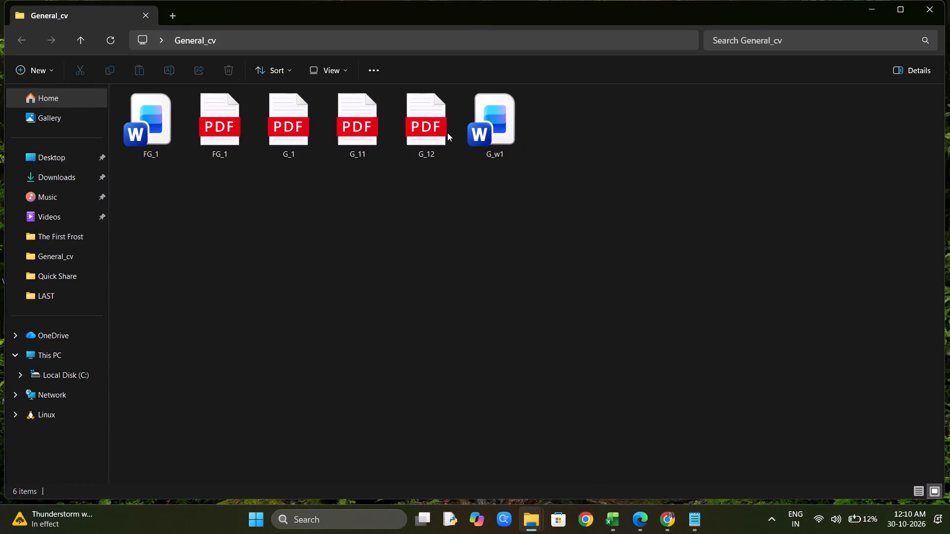
double_click(447, 133)
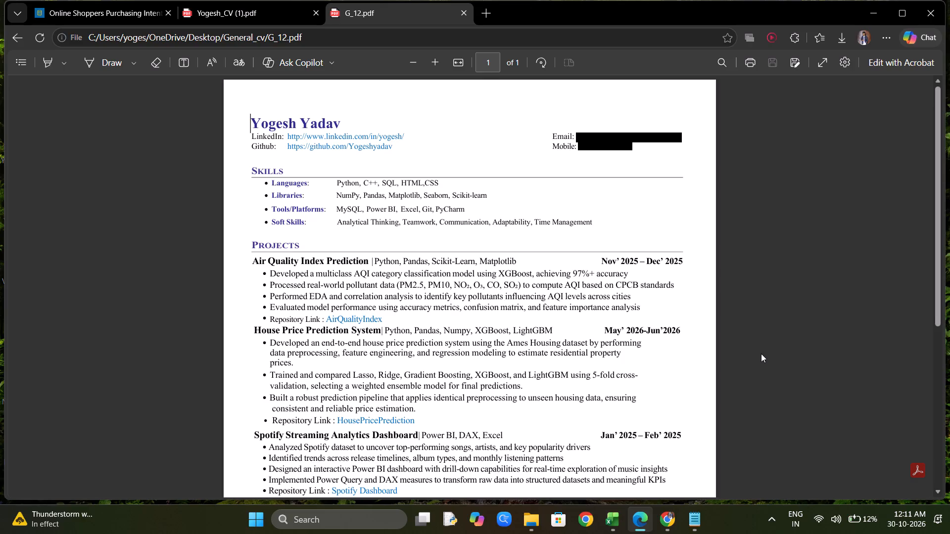
scroll(761, 354, "down", 2)
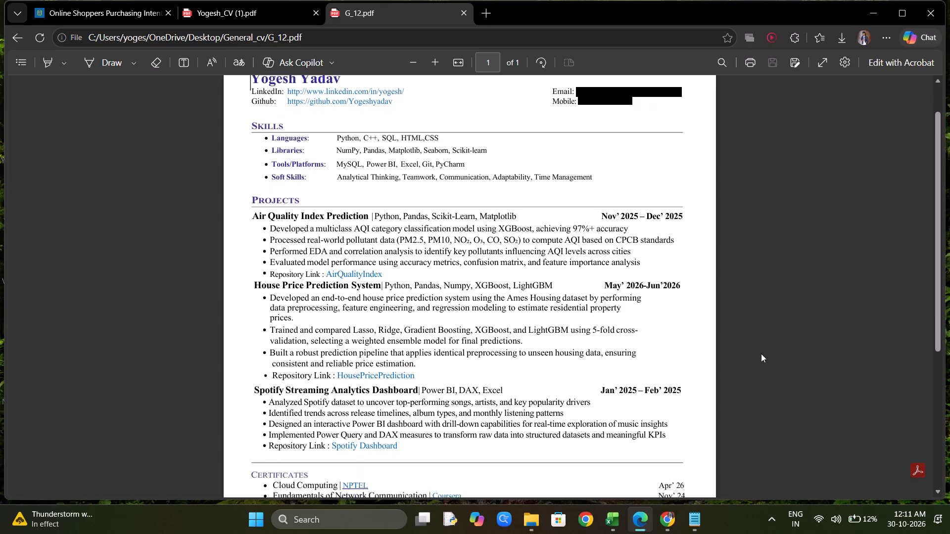
scroll(761, 354, "down", 4)
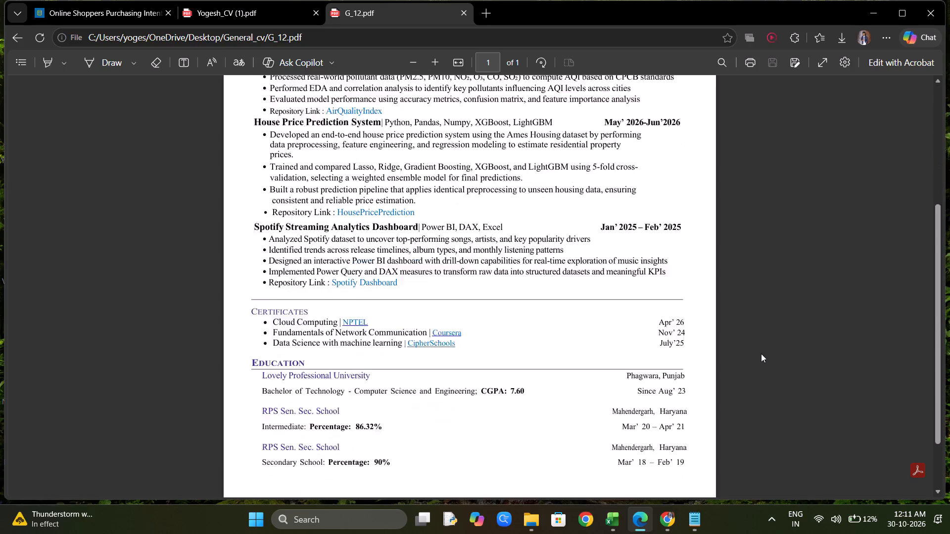
scroll(761, 354, "down", 1)
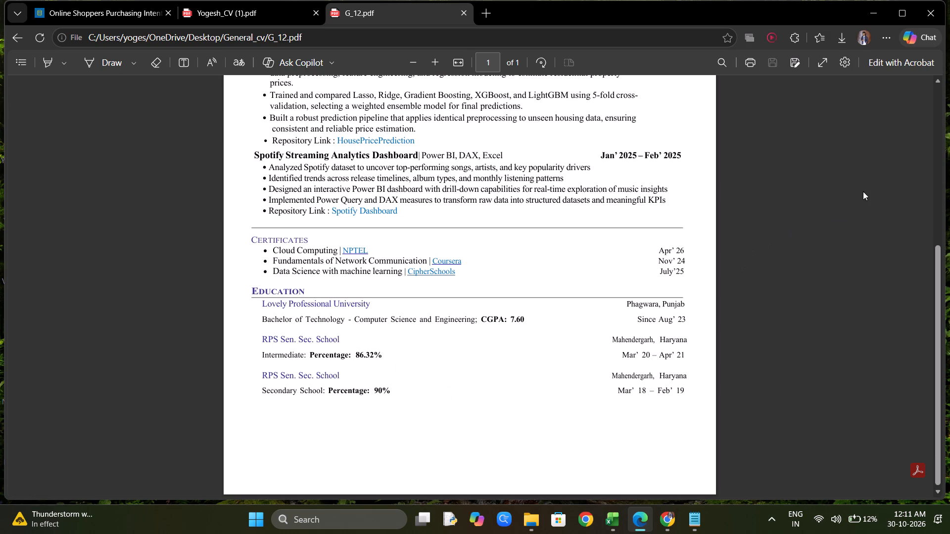
left_click(872, 13)
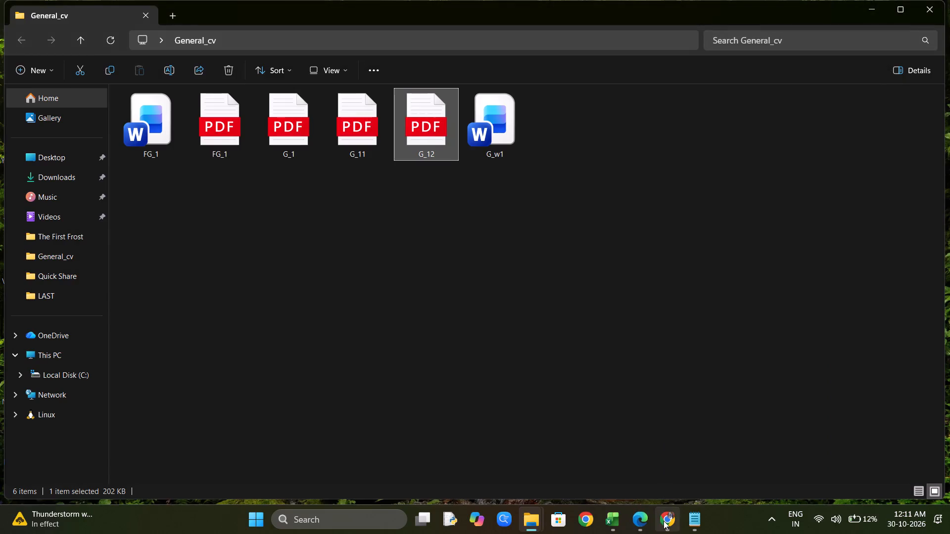
In a new Chrome tab, search Google for "pdf to word" and open iLovePDF's PDF to Word converter.
left_click(664, 521)
left_click(744, 9)
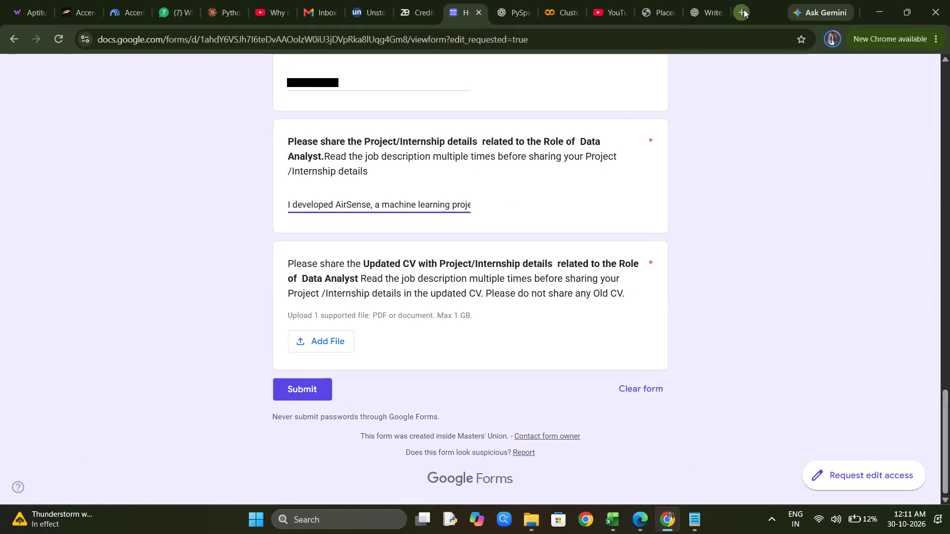
type("pdf to")
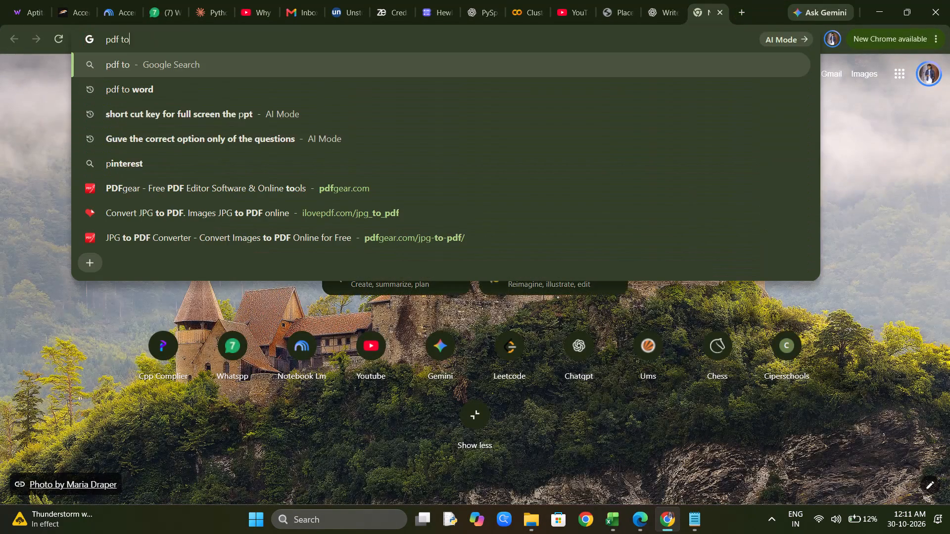
key("space")
key("BackSpace")
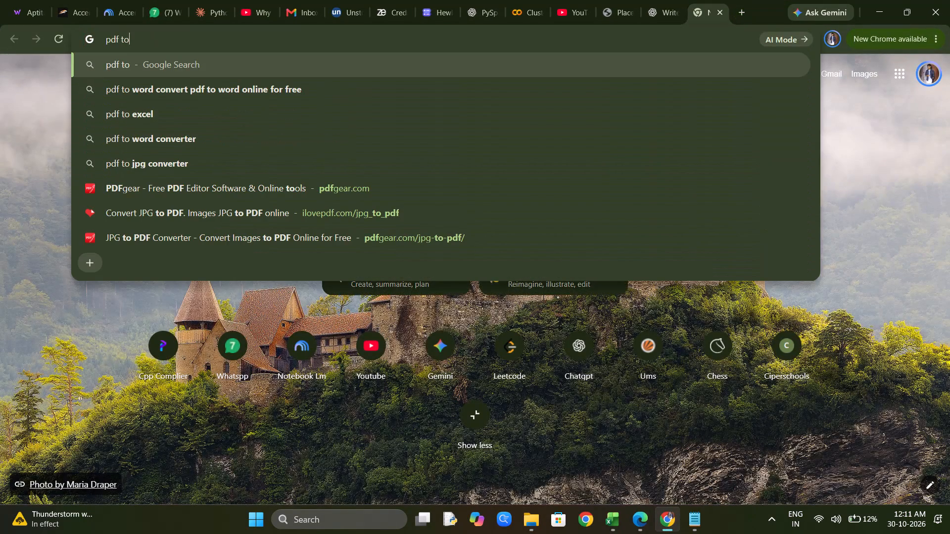
key("space")
type("word")
key("Return")
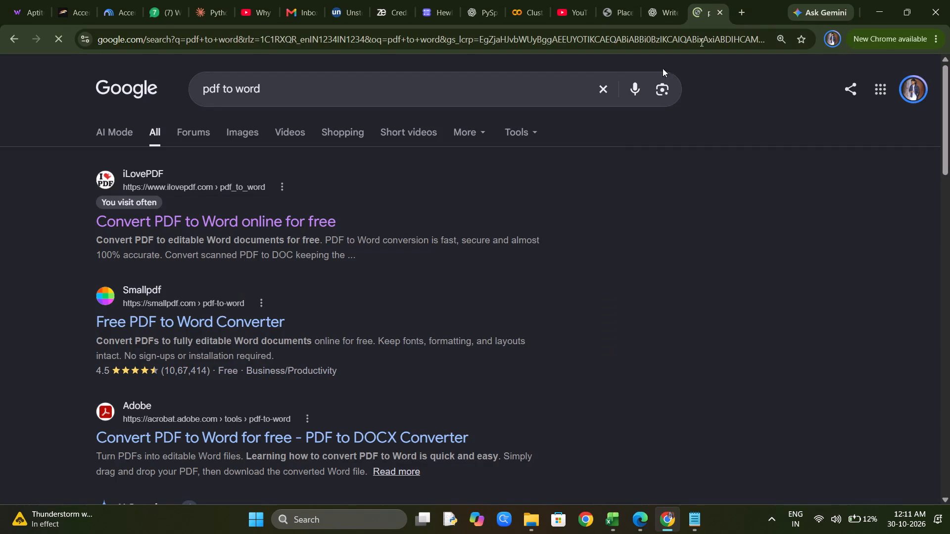
left_click(308, 227)
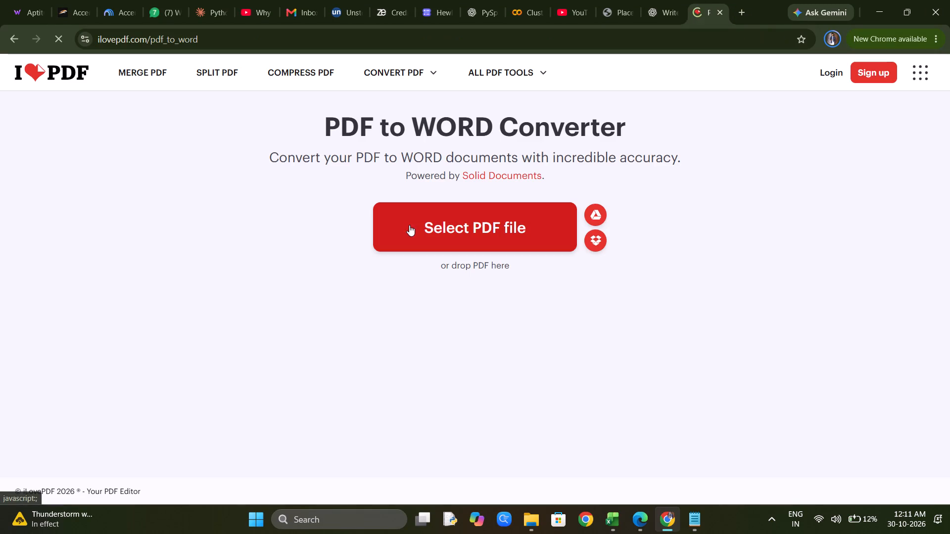
left_click(445, 216)
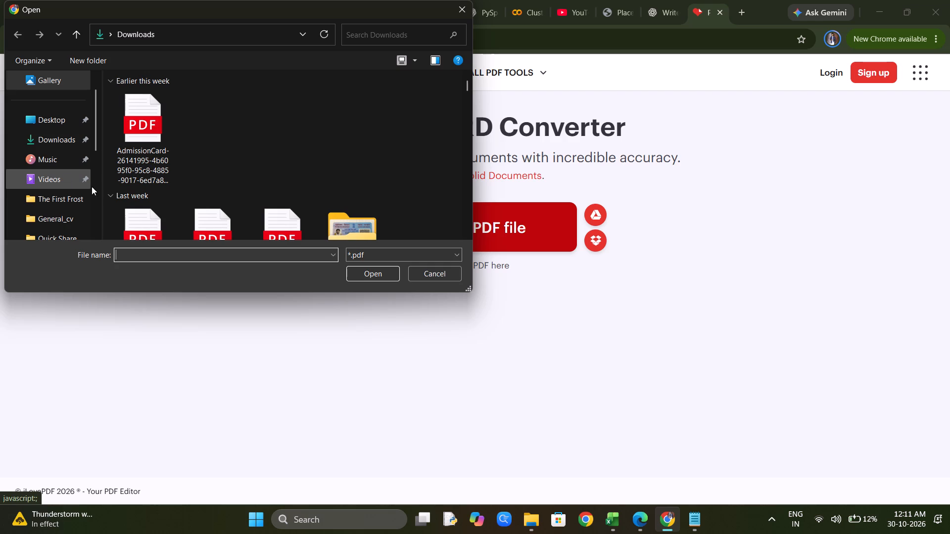
left_click(429, 279)
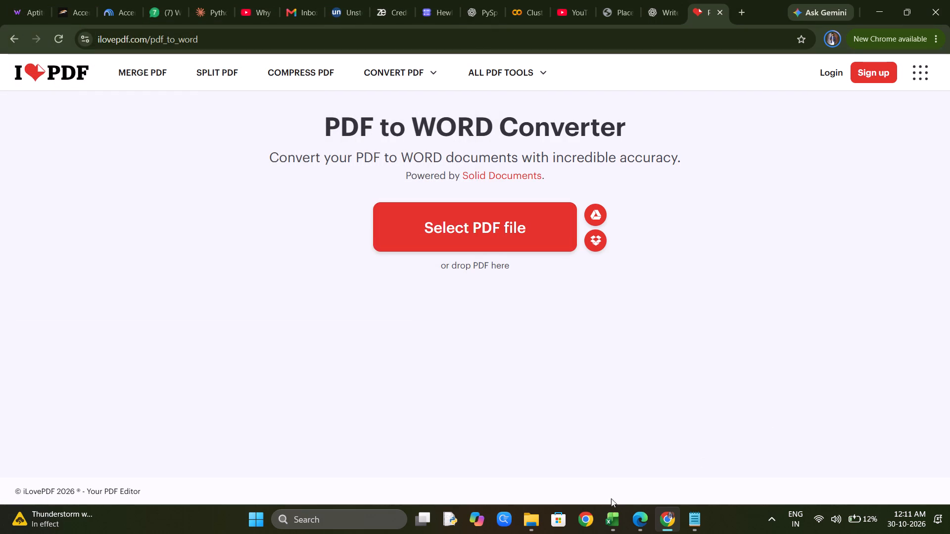
Open the Suits S03E12 video from the Downloads folder in Media Player and try to skip ahead.
left_click(533, 526)
left_click(477, 471)
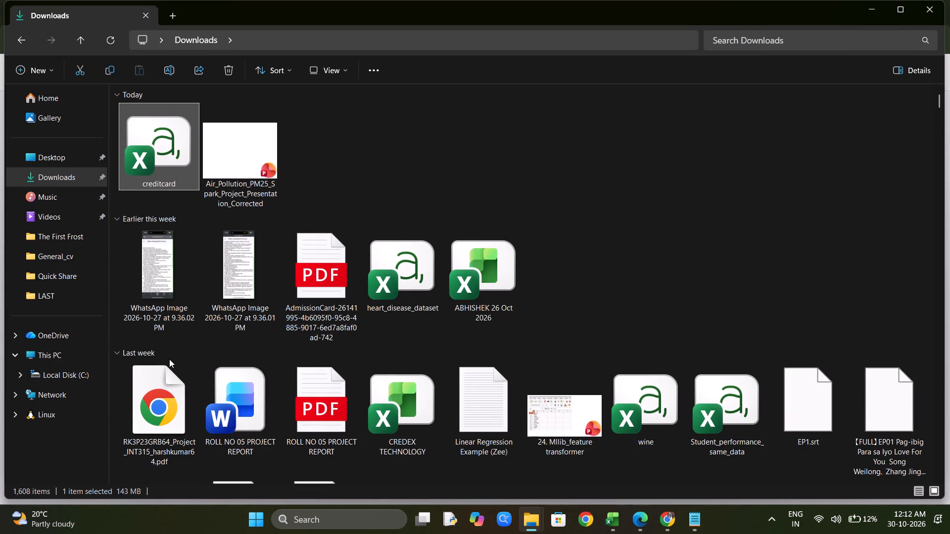
scroll(577, 244, "down", 2)
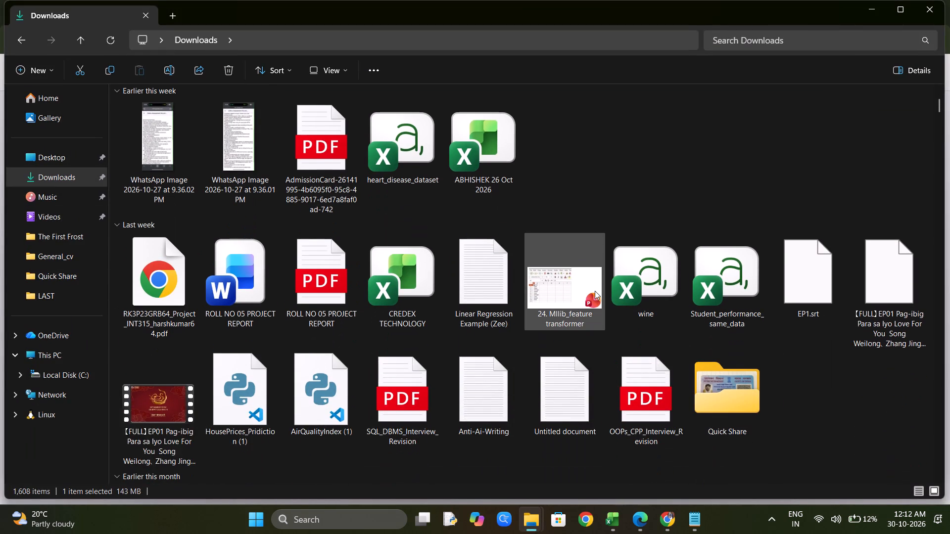
scroll(595, 291, "down", 1)
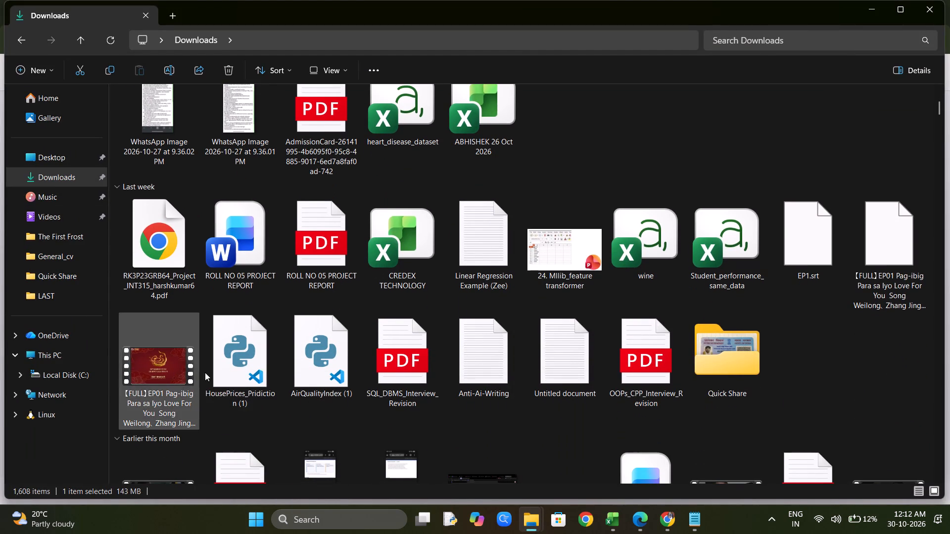
scroll(722, 404, "down", 2)
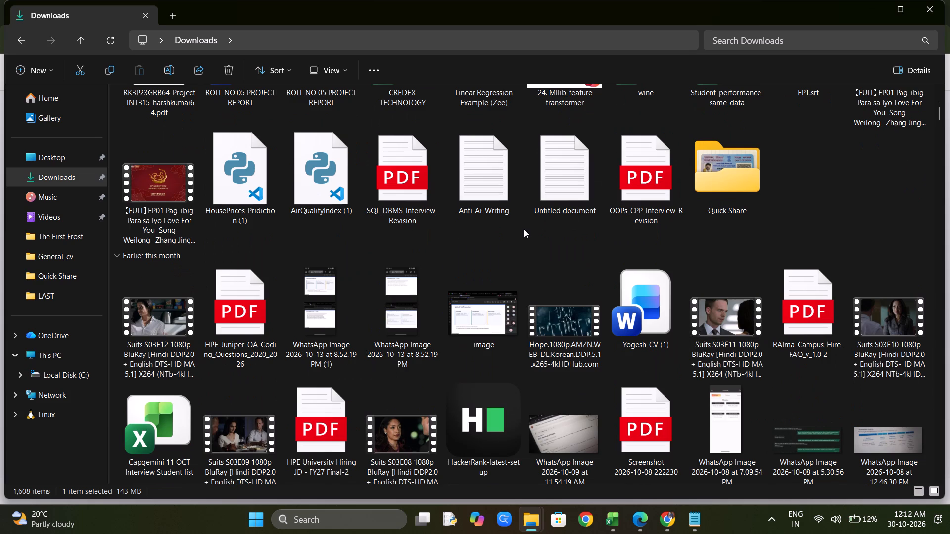
double_click(123, 346)
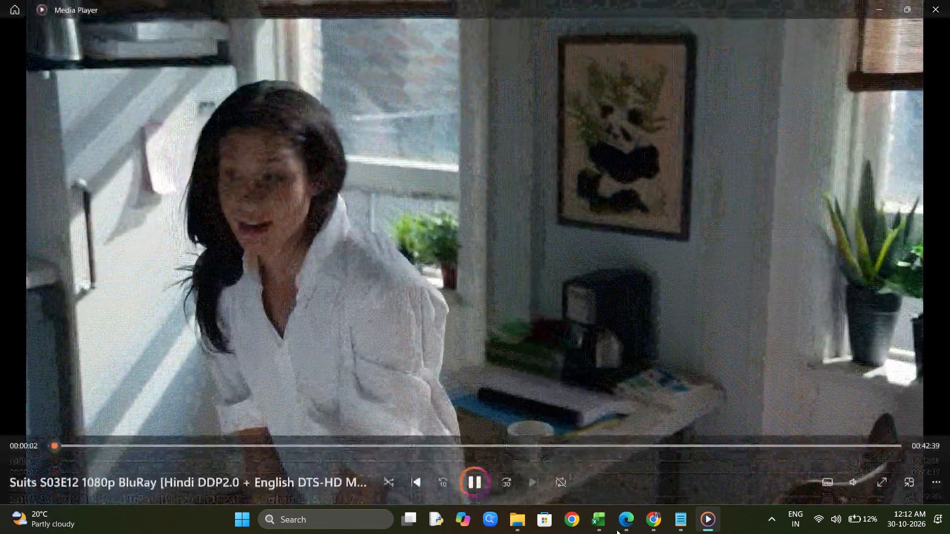
left_click(310, 438)
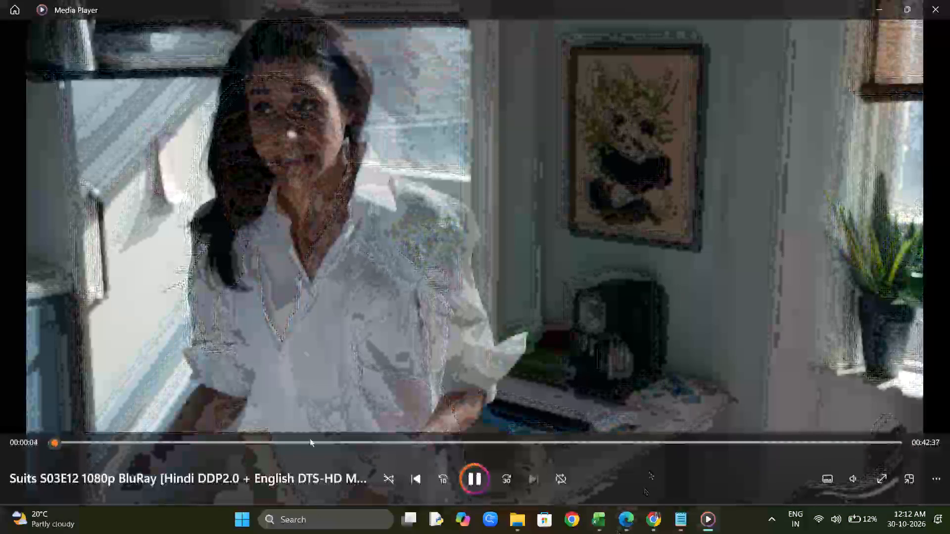
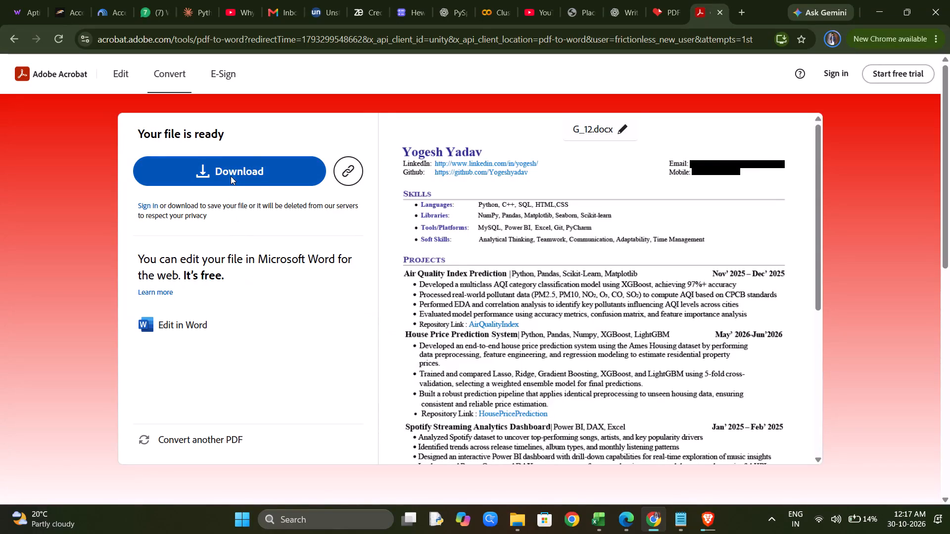
Download the converted G_12.docx from Adobe Acrobat, open it in Word and enable editing.
left_click(254, 157)
left_click(250, 176)
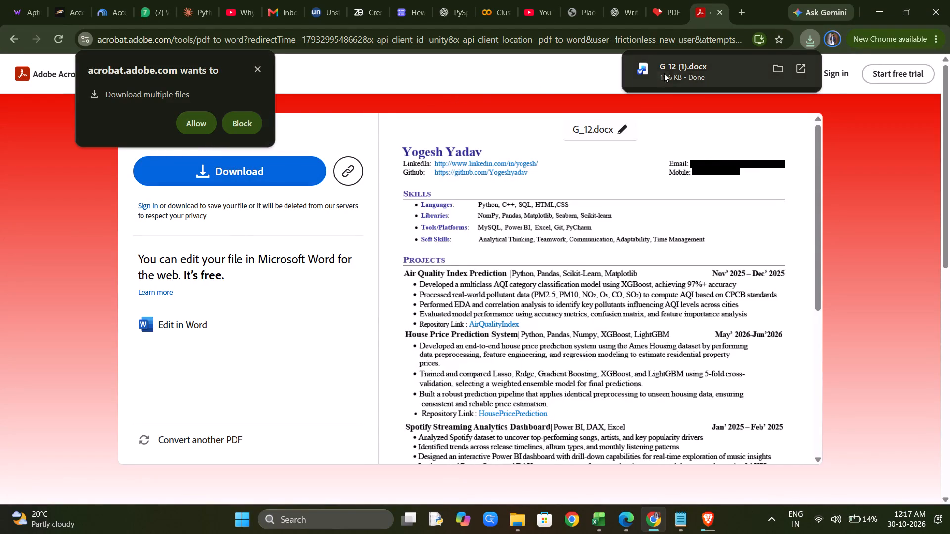
left_click(671, 74)
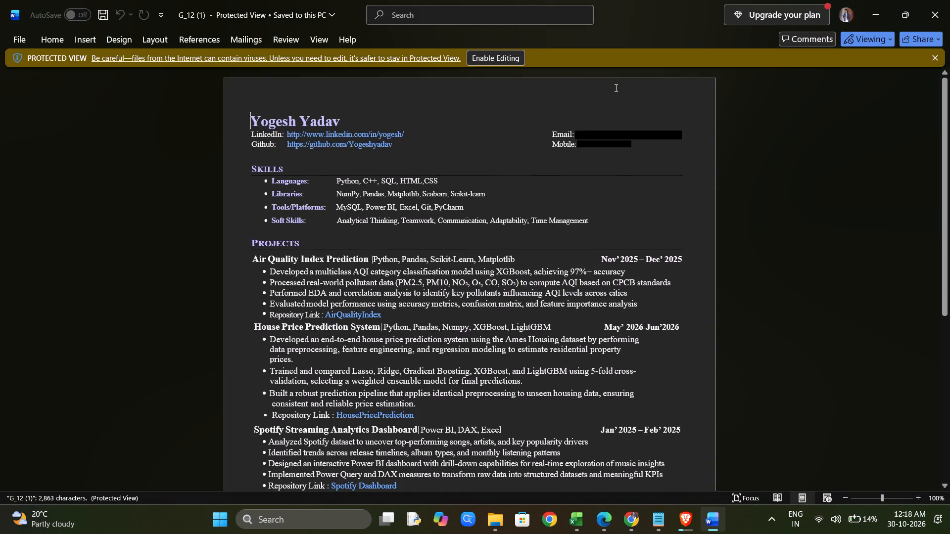
left_click(497, 62)
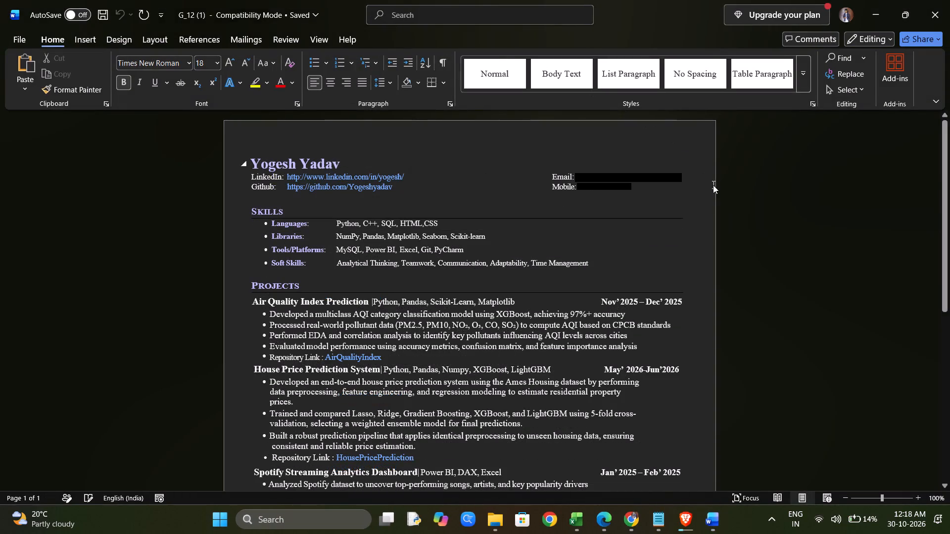
Follow the CipherSchools link in the Word CV's Certificates section to check the linked page, and close that page.
scroll(758, 255, "down", 2)
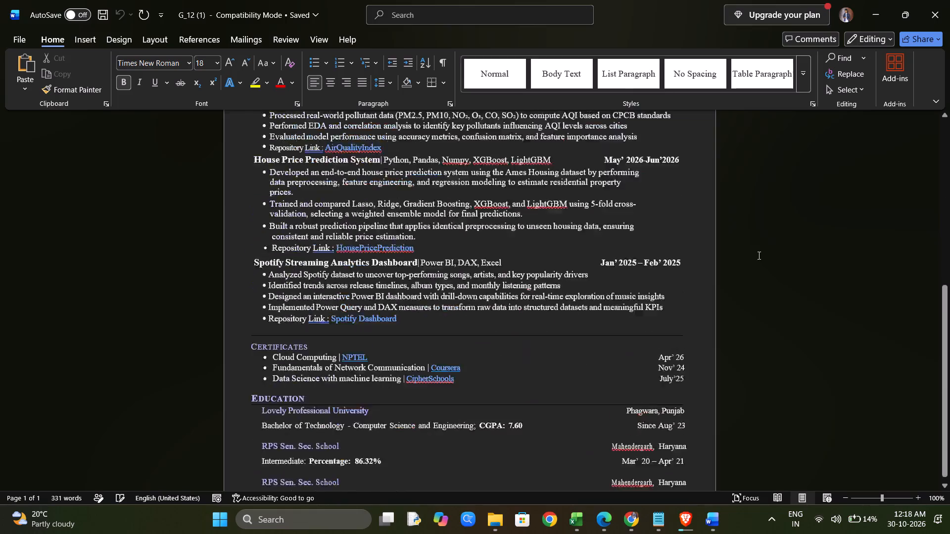
scroll(758, 255, "down", 2)
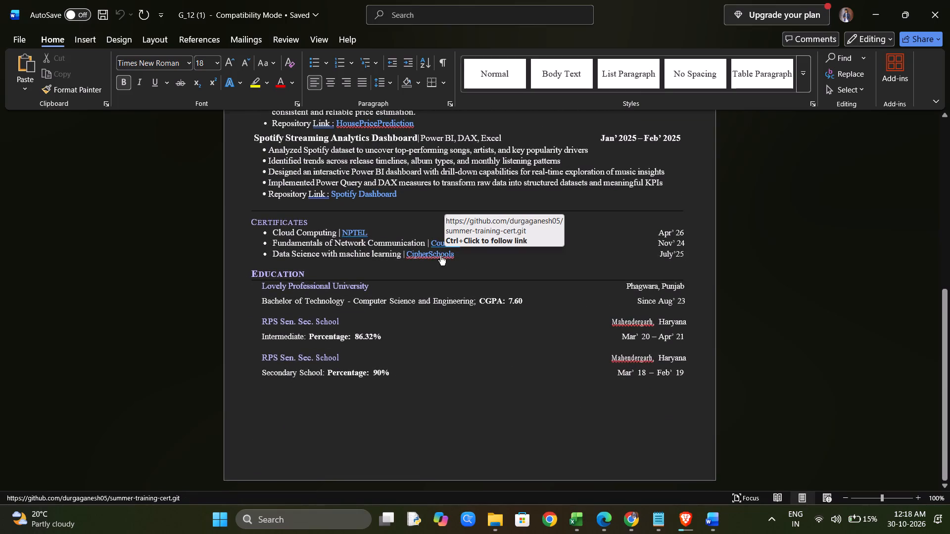
left_click(440, 255, "ctrl")
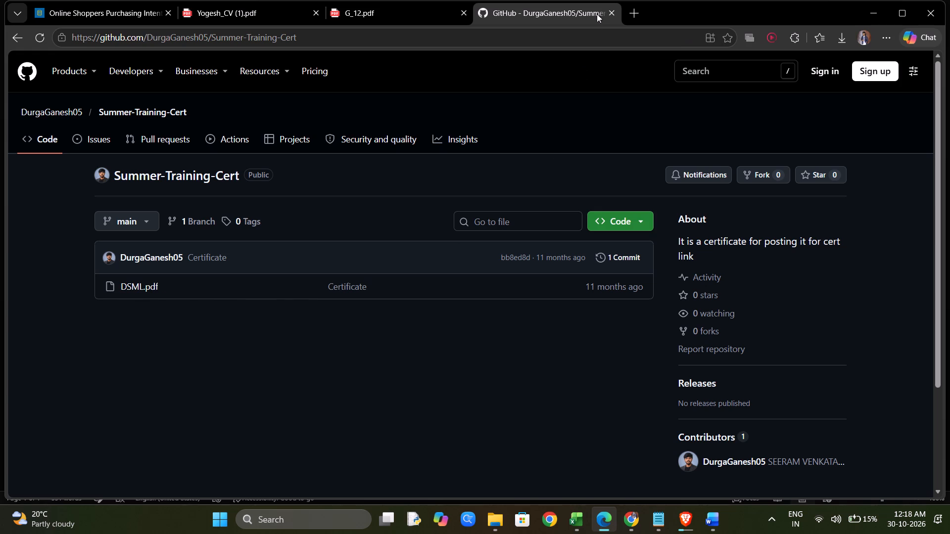
left_click(610, 14)
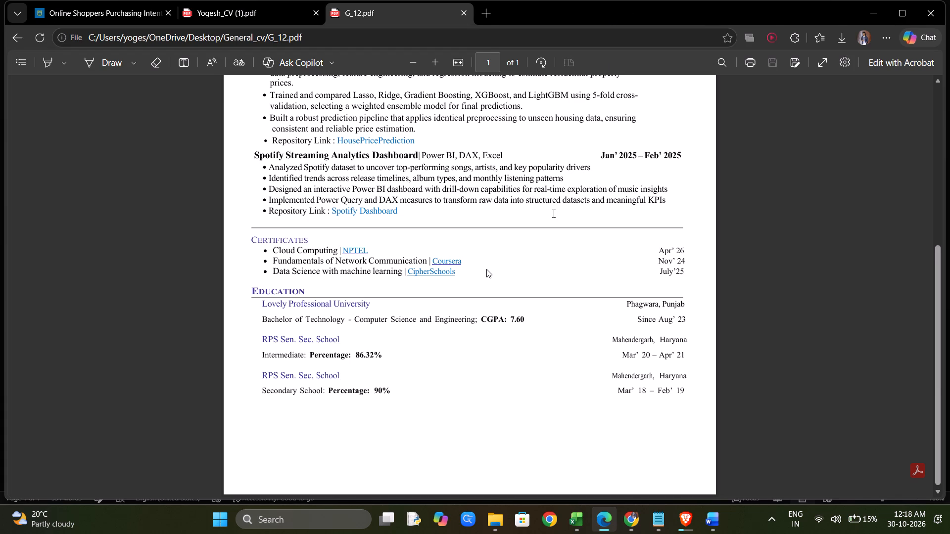
Check the certificate links in G_12.pdf, including the NPTEL Cloud Computing certificate, close the opened pages and return to the Word CV.
left_click(445, 263, "ctrl")
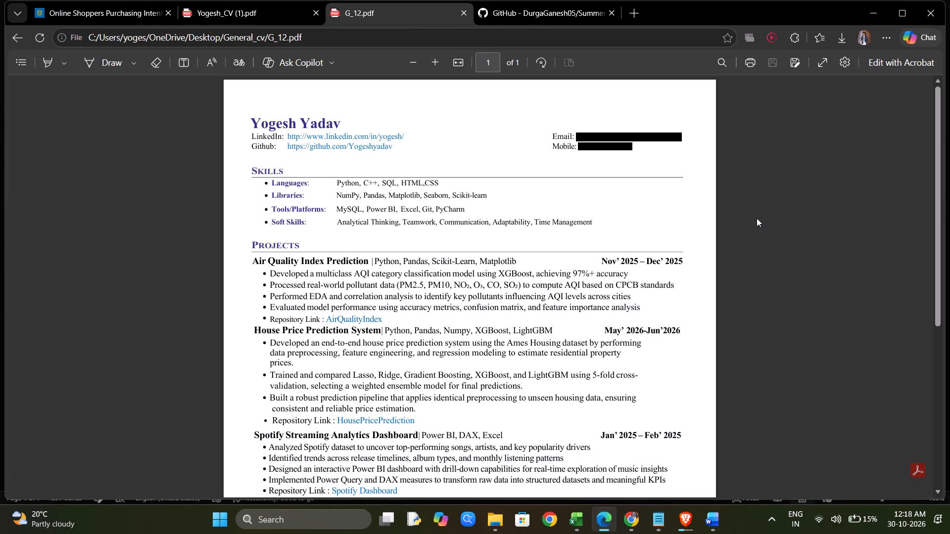
scroll(757, 218, "down", 3)
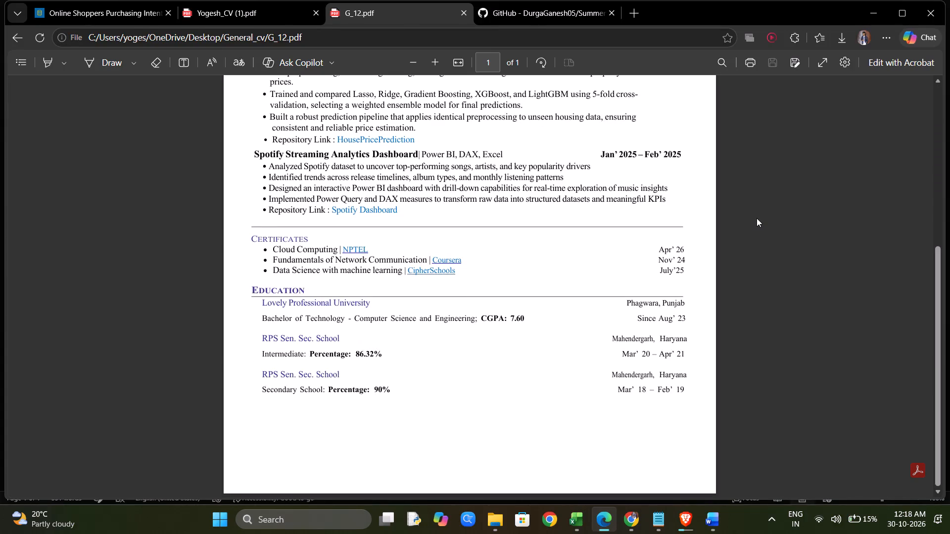
left_click(357, 249, "ctrl")
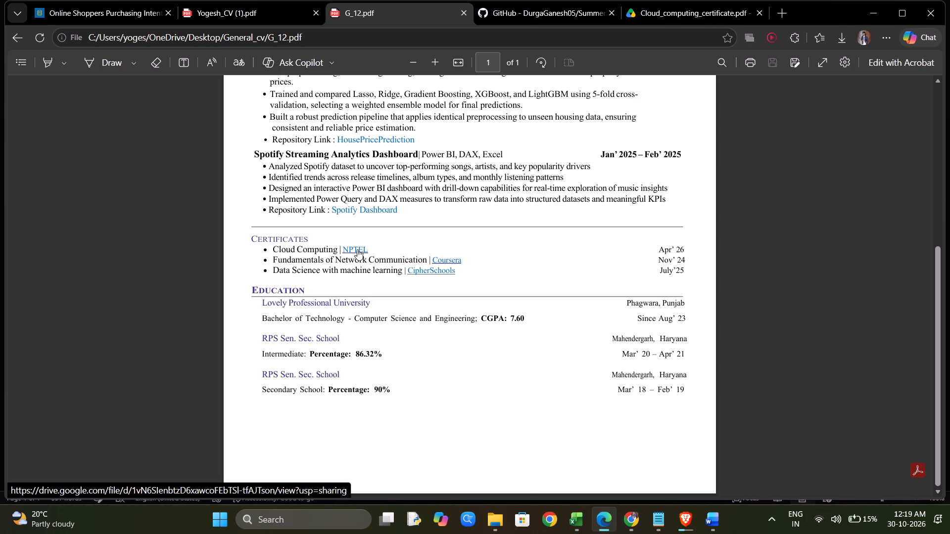
left_click(650, 14)
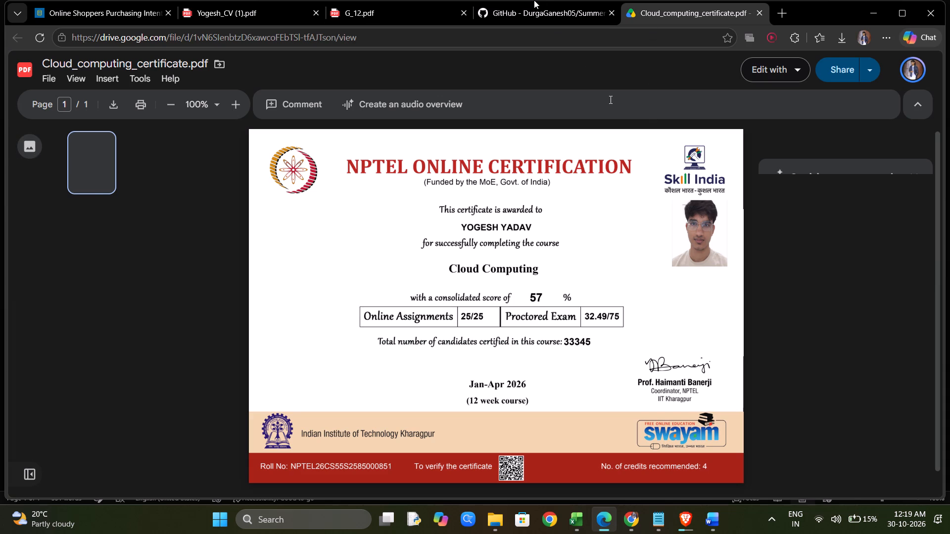
left_click(429, 11)
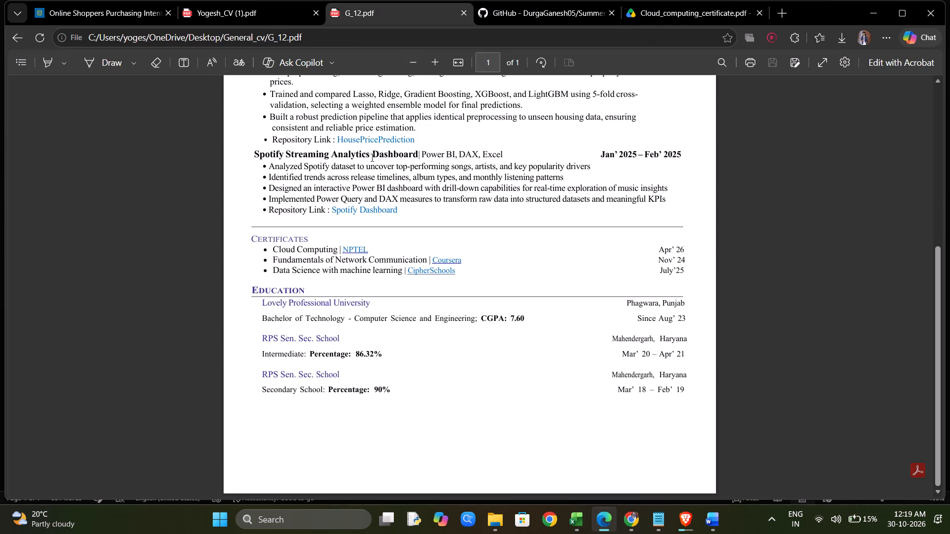
left_click(448, 261, "ctrl")
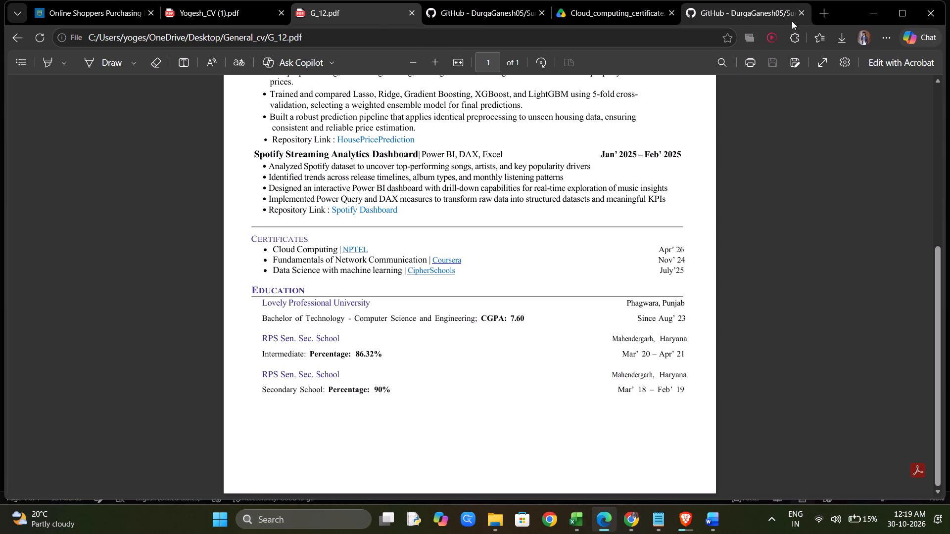
left_click(803, 15)
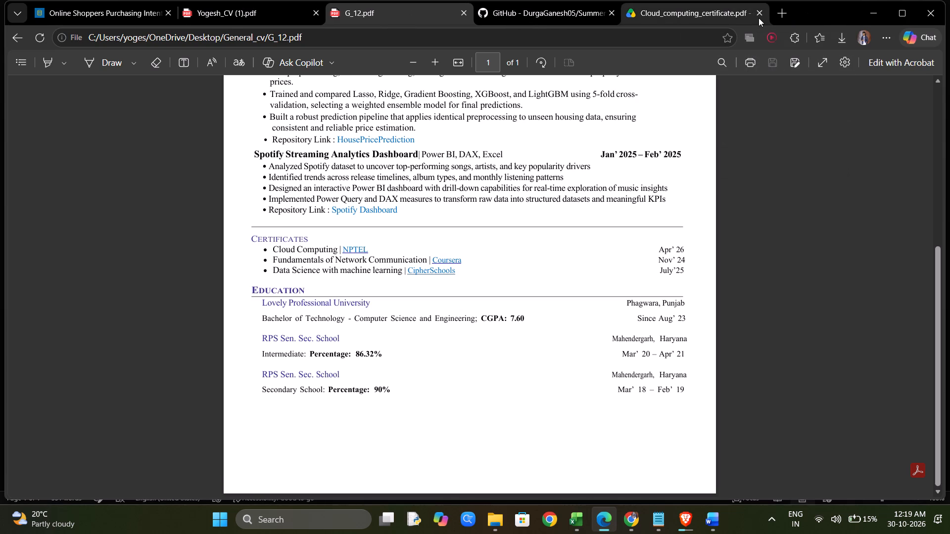
left_click(760, 13)
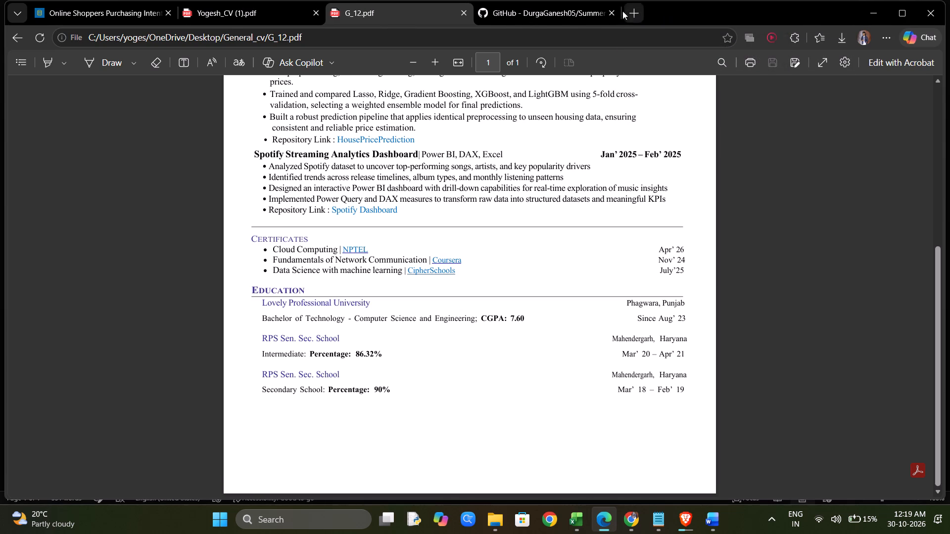
left_click(611, 11)
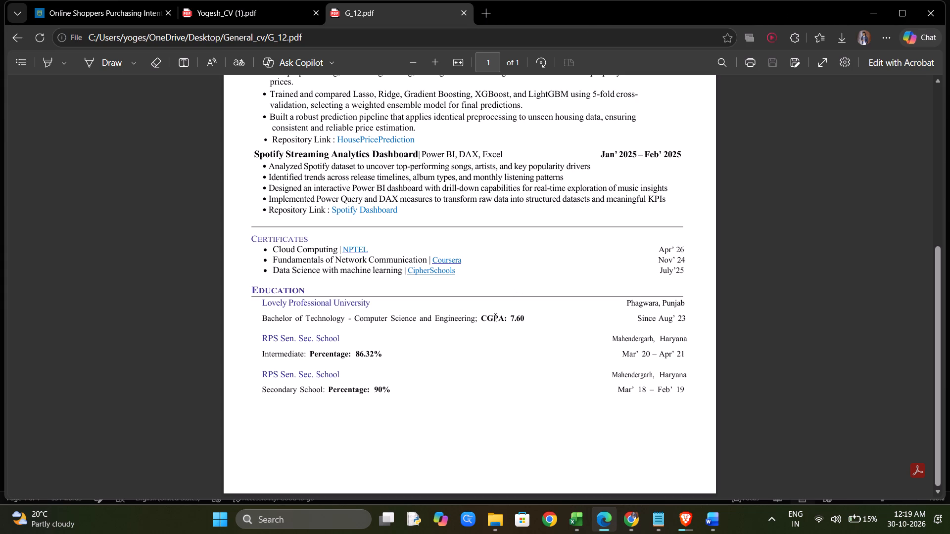
left_click(880, 13)
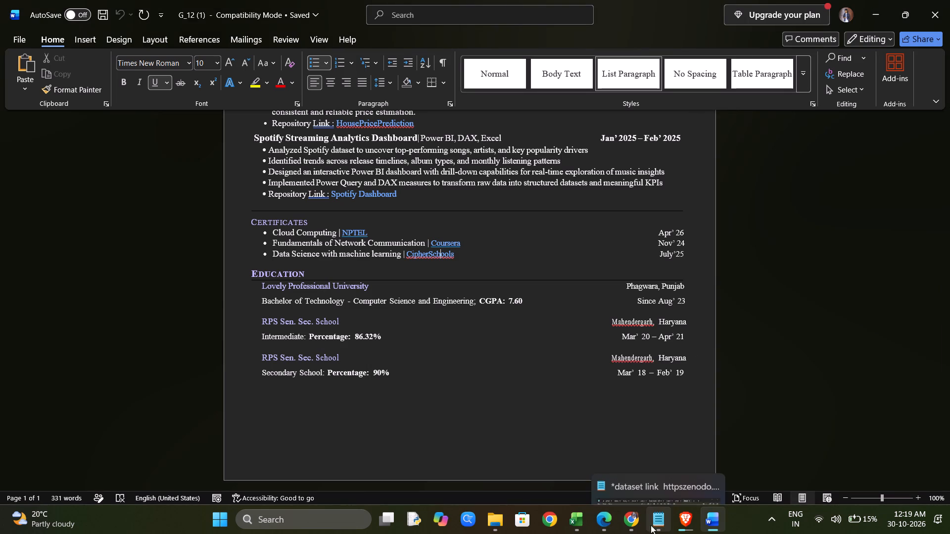
In Chrome, dismiss the multiple-downloads request, search Google for "ciperschools" in a new tab and open the CipherSchools website.
left_click(629, 519)
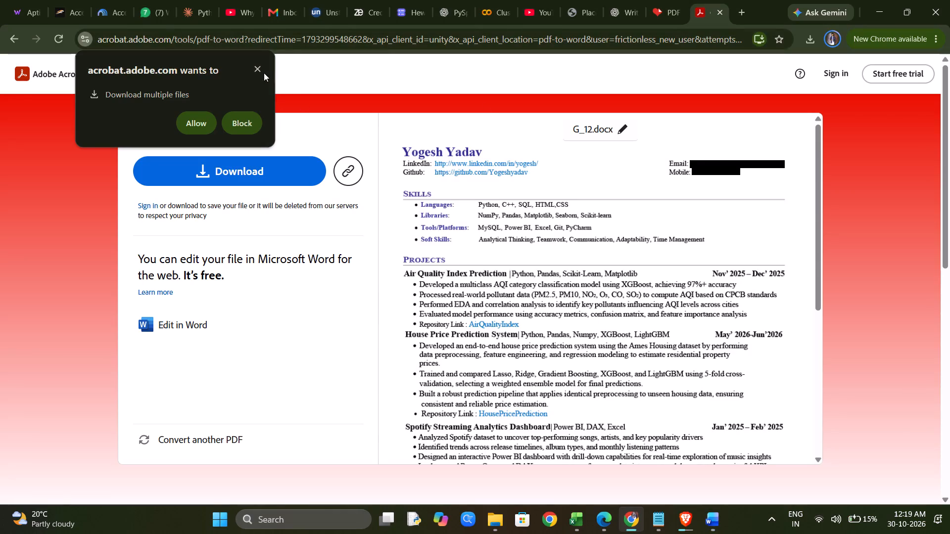
left_click(262, 71)
left_click(262, 77)
left_click(257, 69)
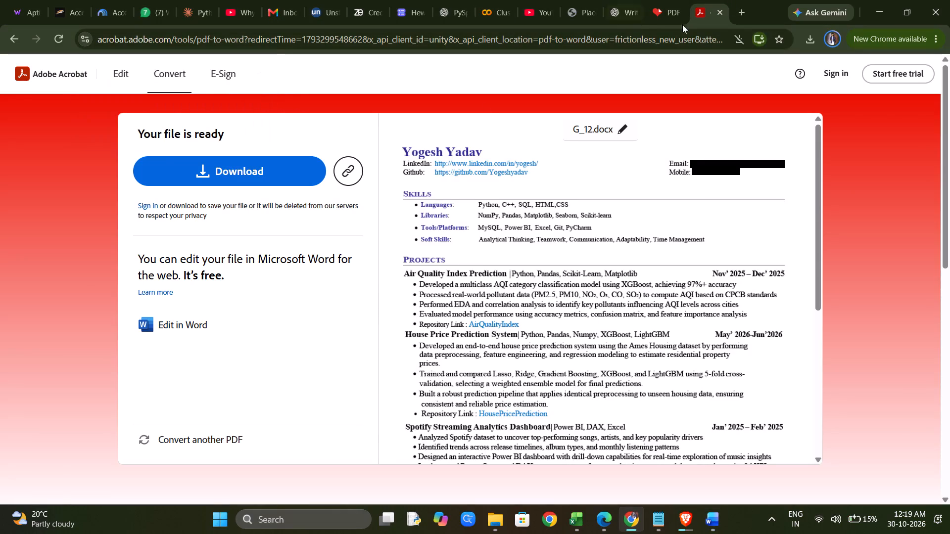
left_click(734, 18)
left_click(748, 8)
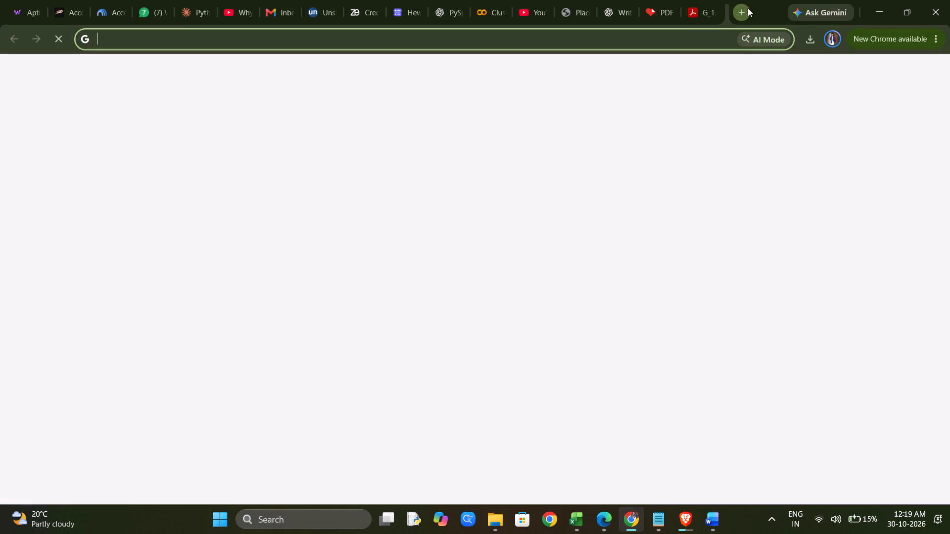
type("ciper")
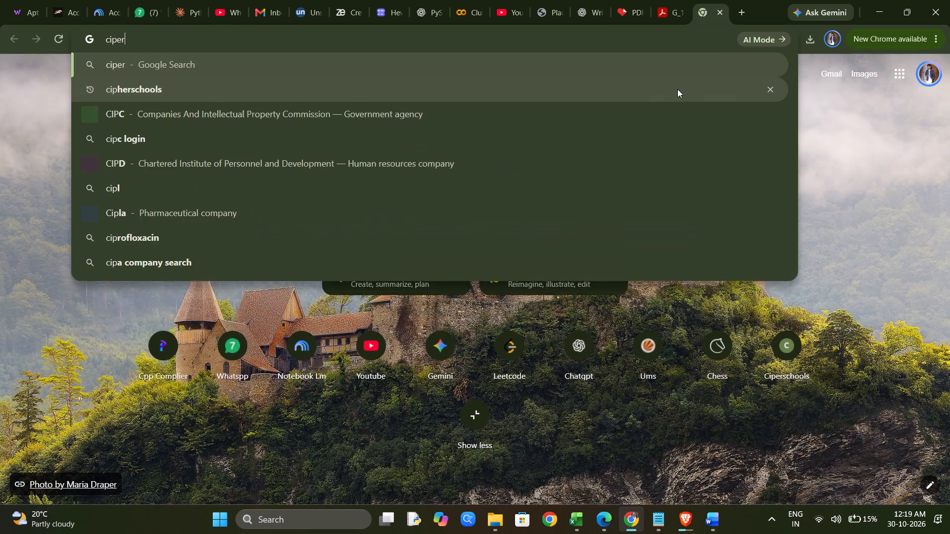
key("s")
type("chools")
key("Return")
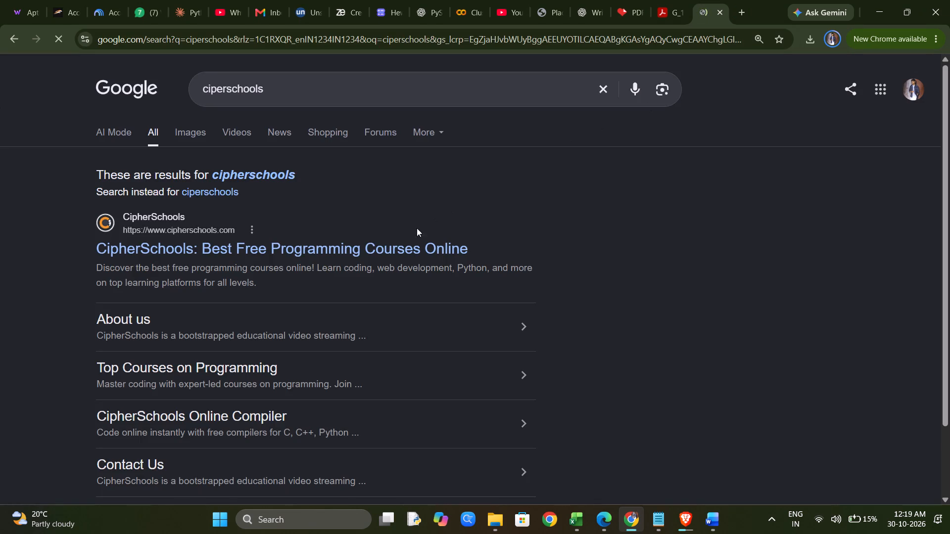
left_click(394, 251)
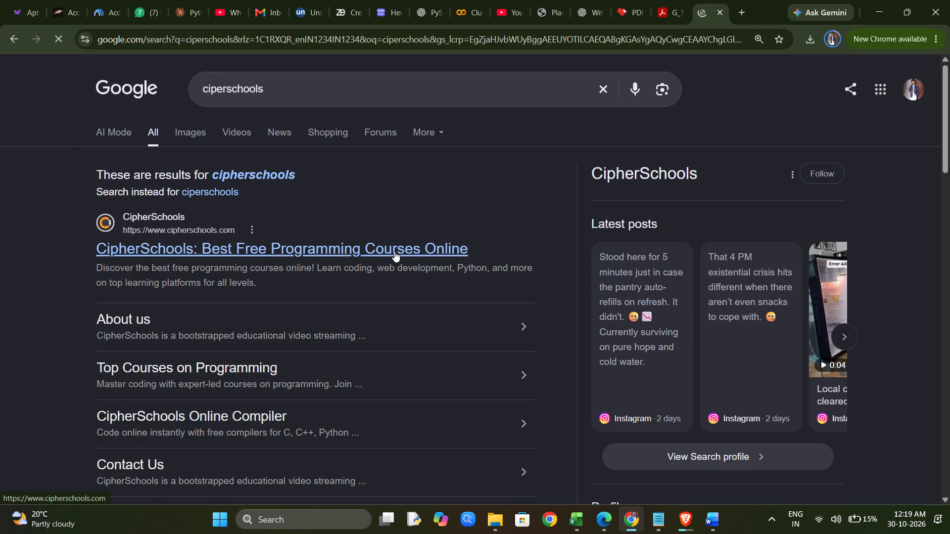
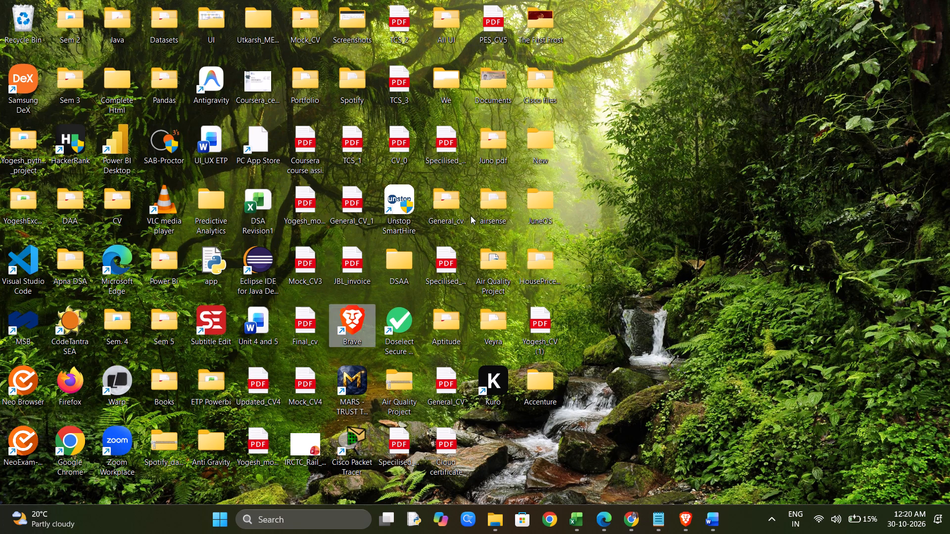
Open G_11.pdf from the General_cv folder and check its CipherSchools and Coursera certificate links, viewing the Coursera certificate page before returning to the CV.
double_click(455, 216)
double_click(371, 148)
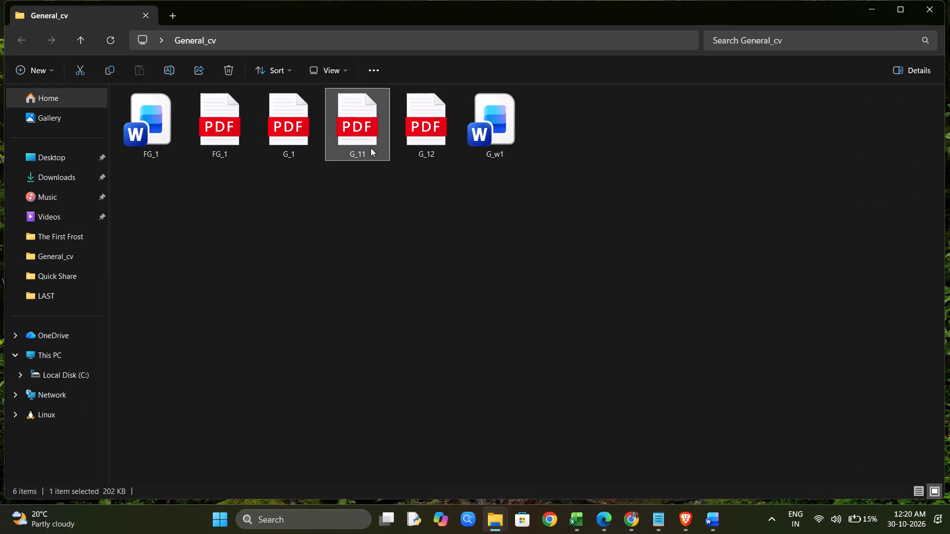
scroll(511, 371, "down", 5)
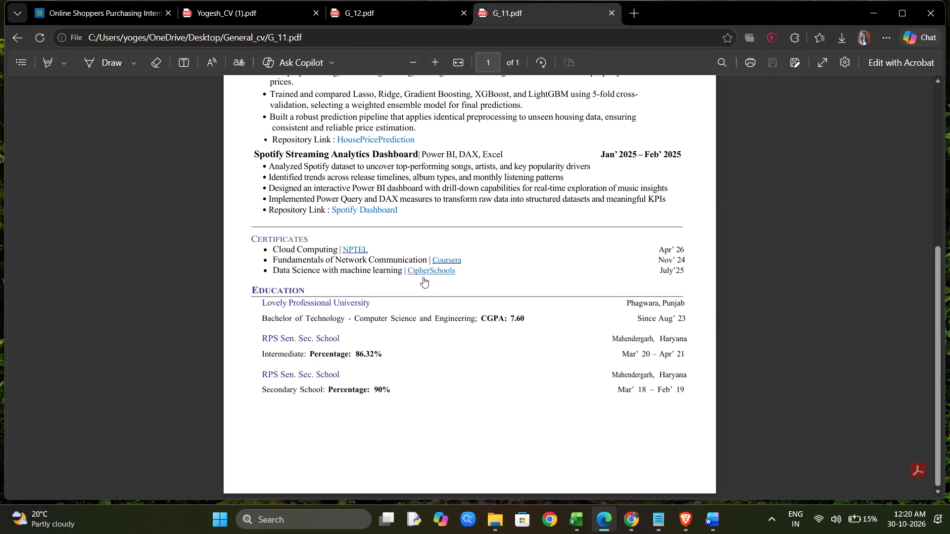
left_click(427, 274, "ctrl")
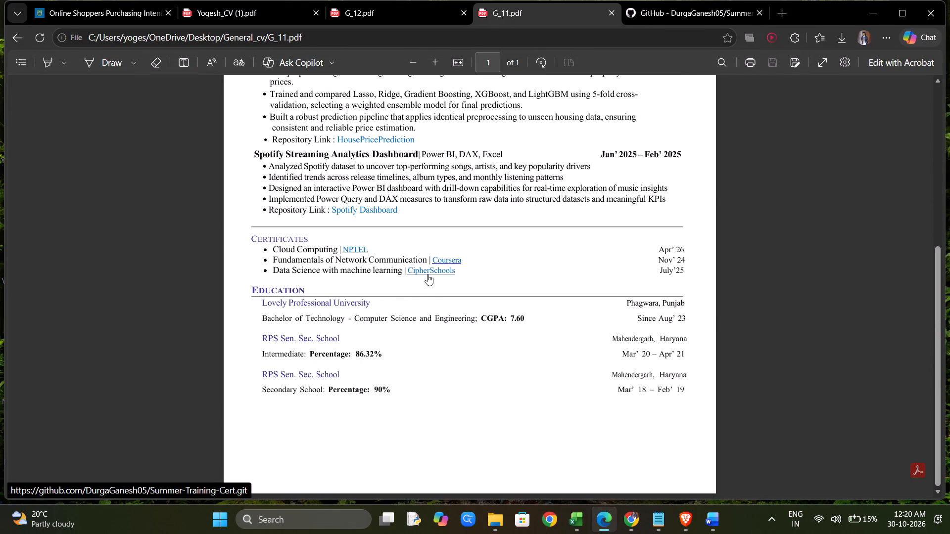
left_click(442, 261, "ctrl")
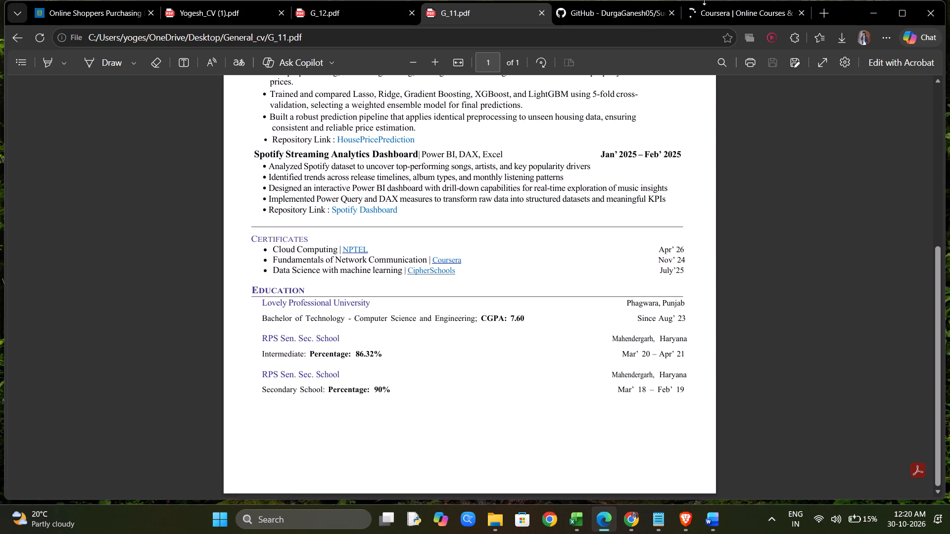
left_click(708, 14)
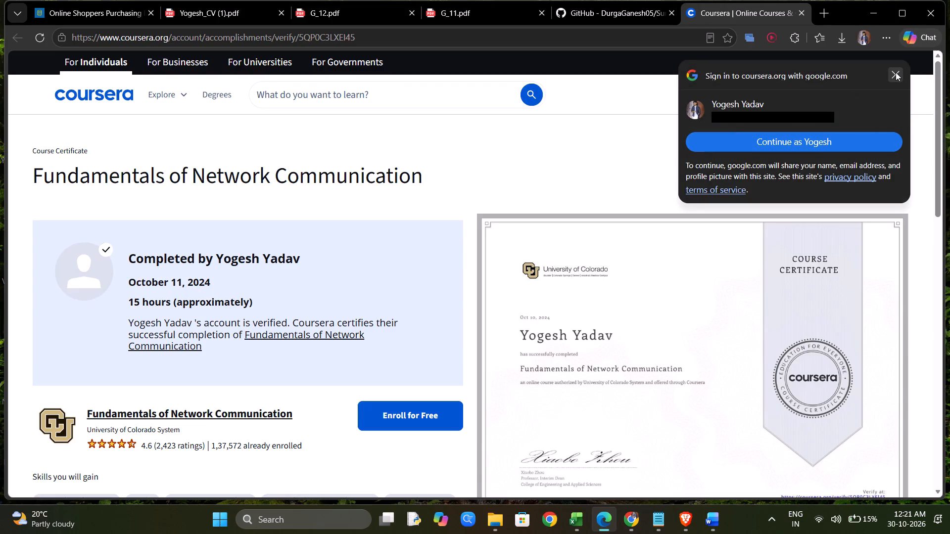
left_click(593, 160)
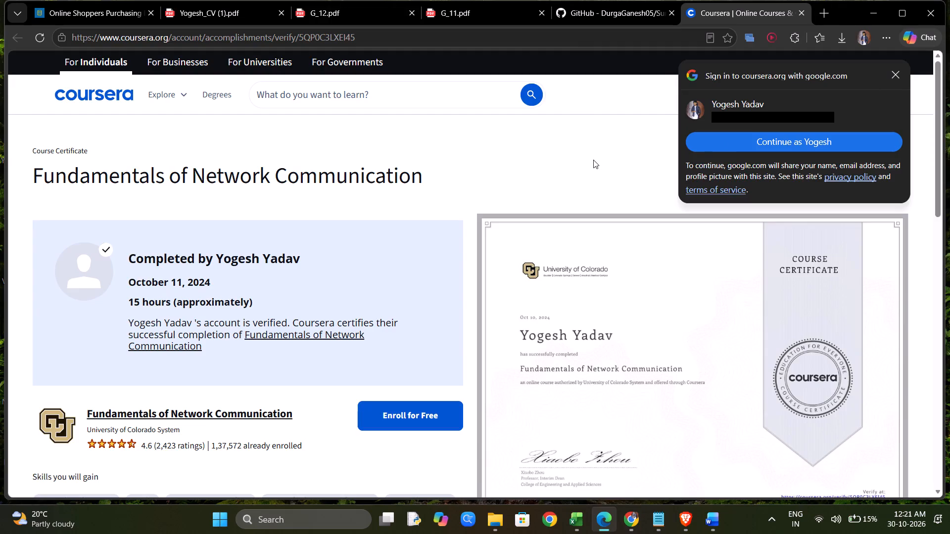
scroll(485, 214, "right", 1)
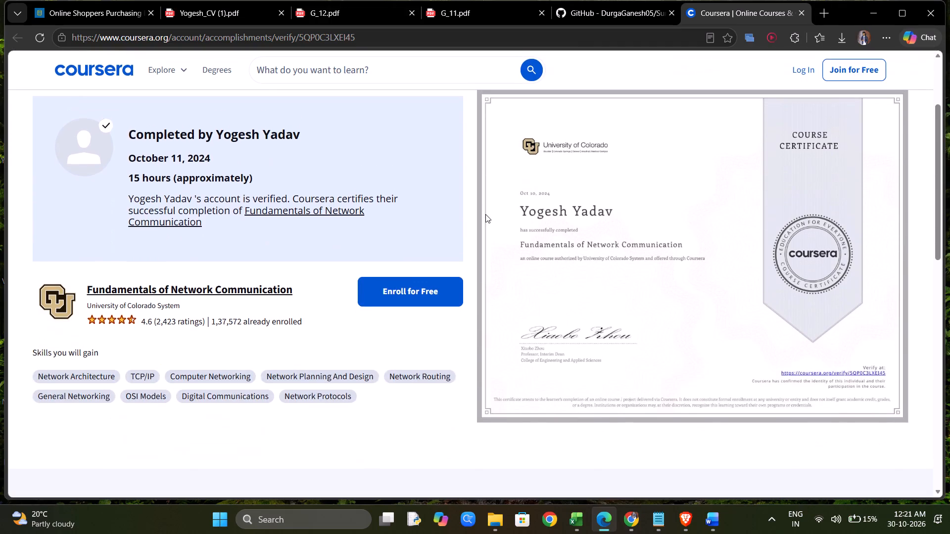
scroll(485, 214, "right", 1)
left_click(478, 11)
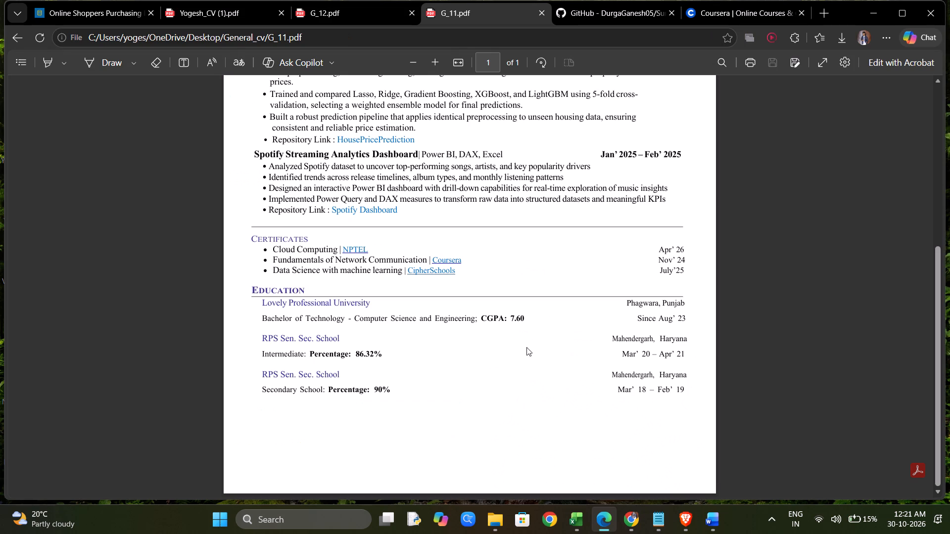
Open G_1.pdf from the General_cv folder and examine the entries in its Certificates section.
left_click(493, 511)
left_click(493, 520)
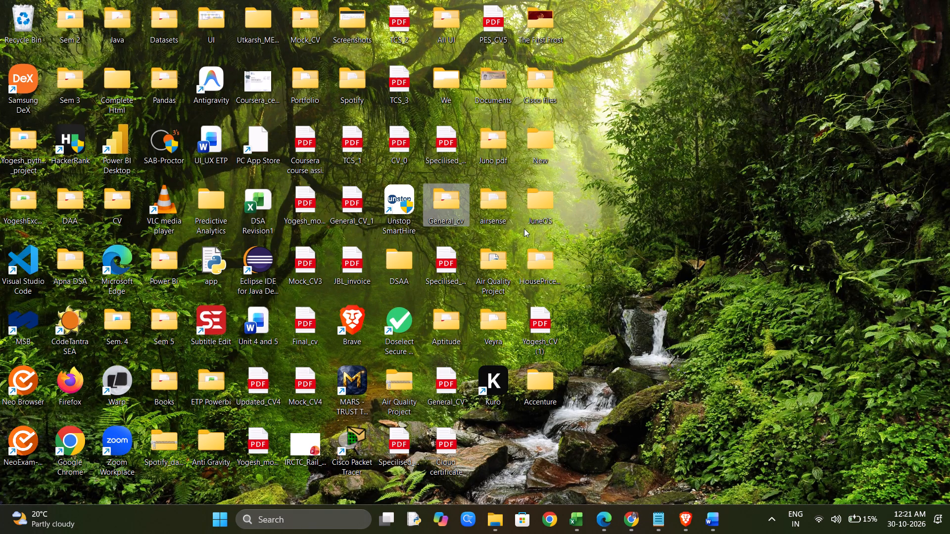
double_click(448, 199)
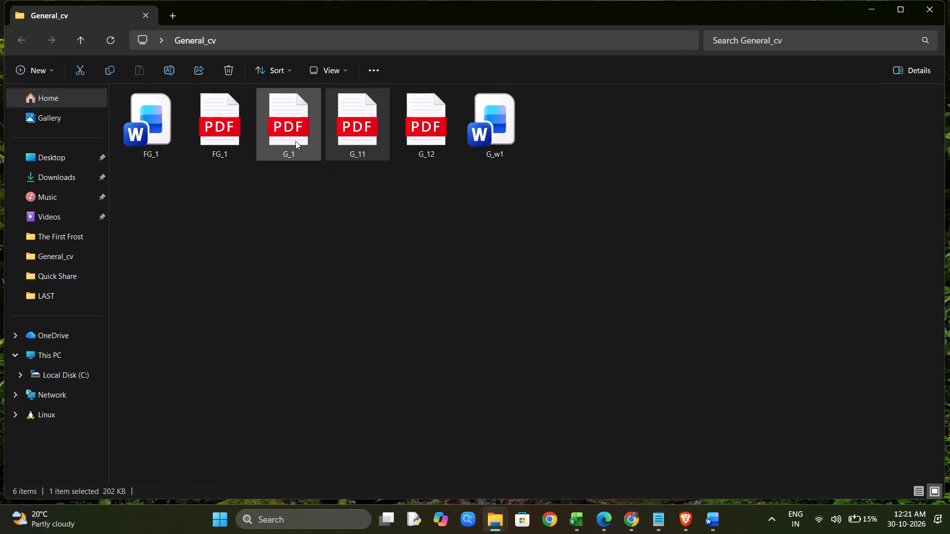
double_click(295, 141)
scroll(393, 348, "down", 2)
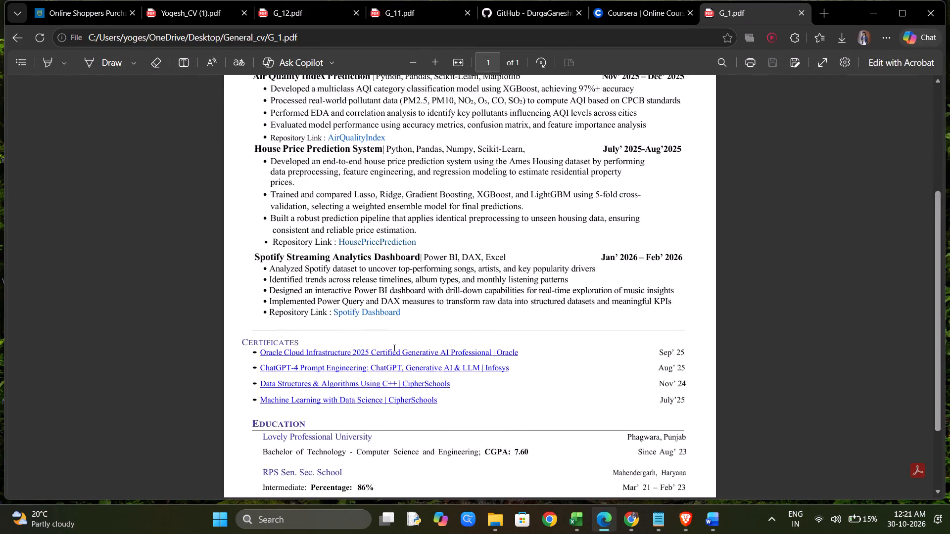
scroll(393, 348, "down", 1)
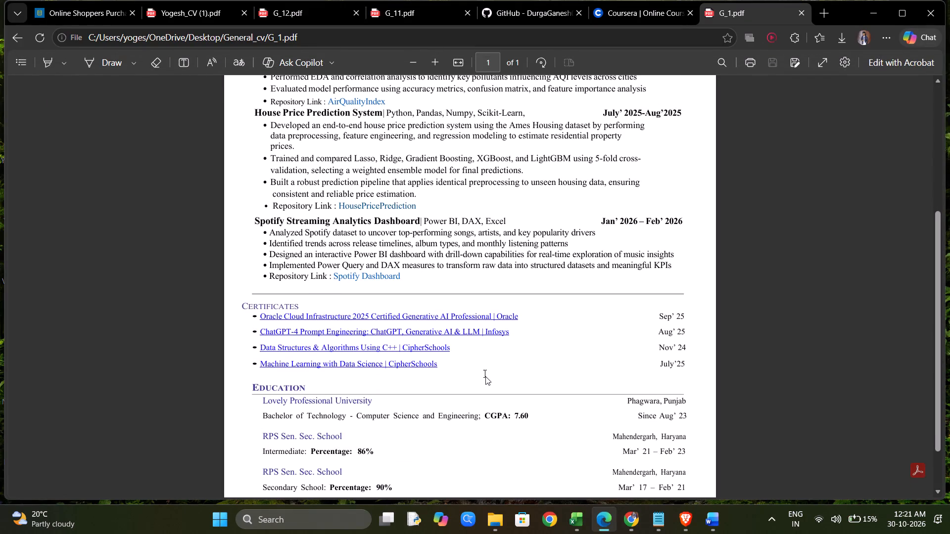
scroll(485, 376, "up", 4)
scroll(485, 376, "down", 5)
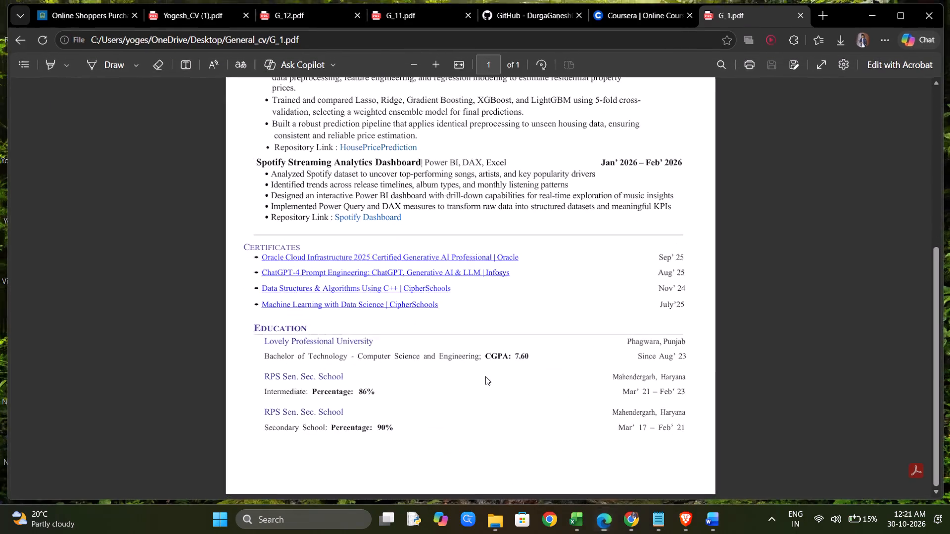
Open FG_1.pdf from the General_cv folder and examine the certificate links in its Certificates section.
double_click(452, 210)
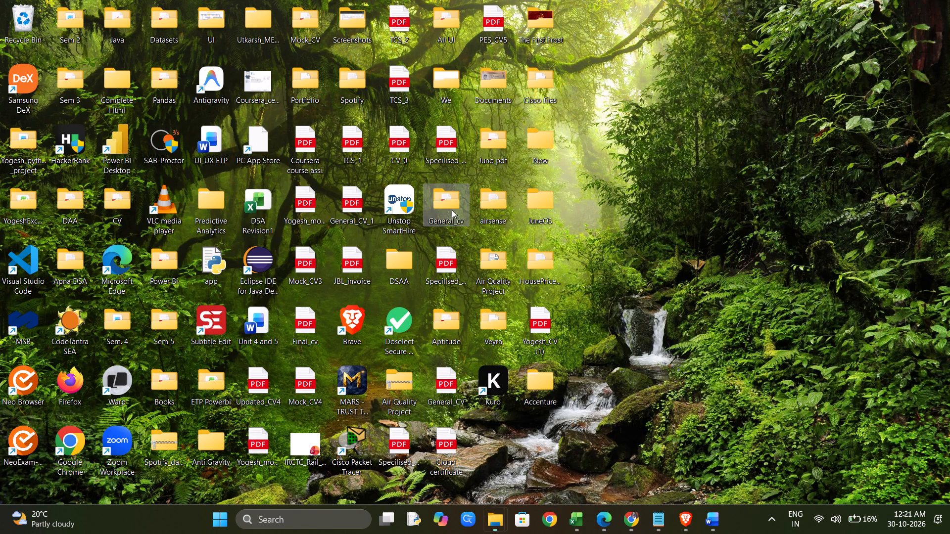
double_click(207, 99)
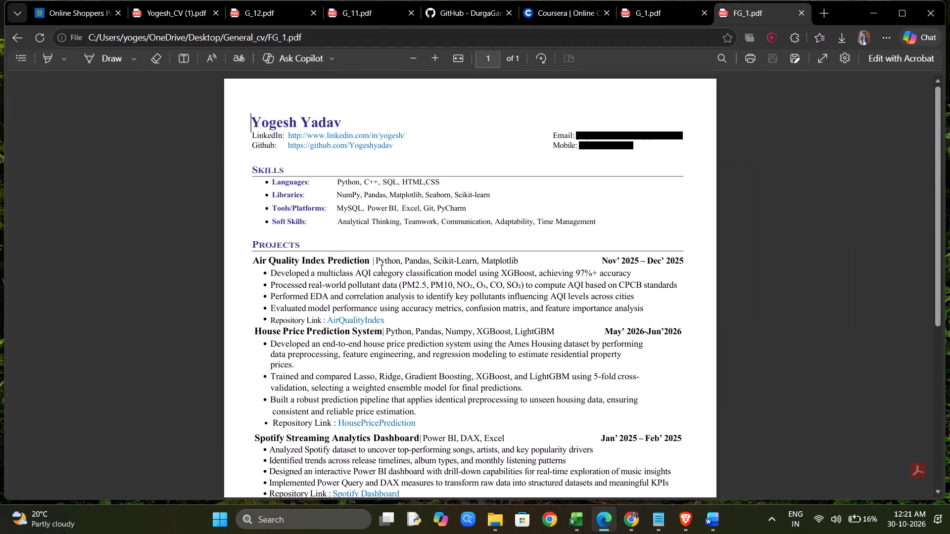
scroll(474, 350, "down", 4)
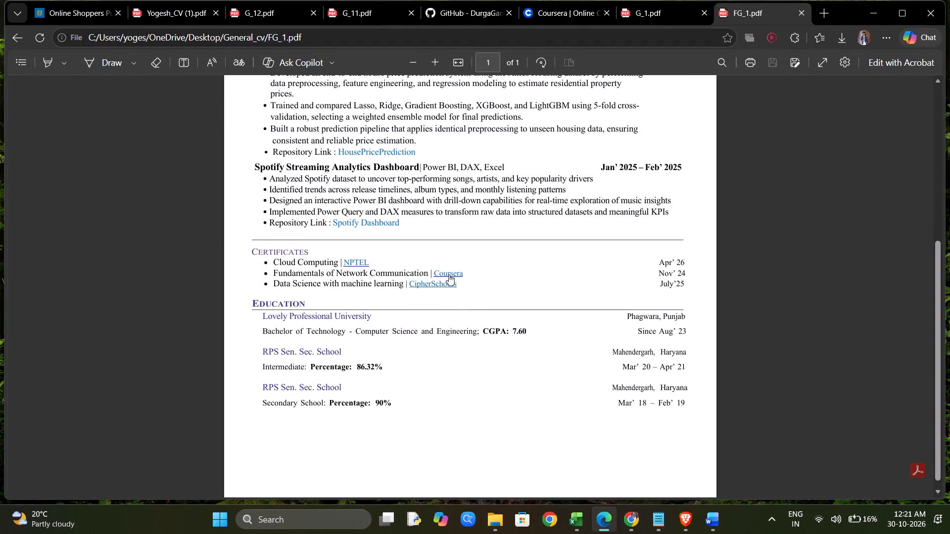
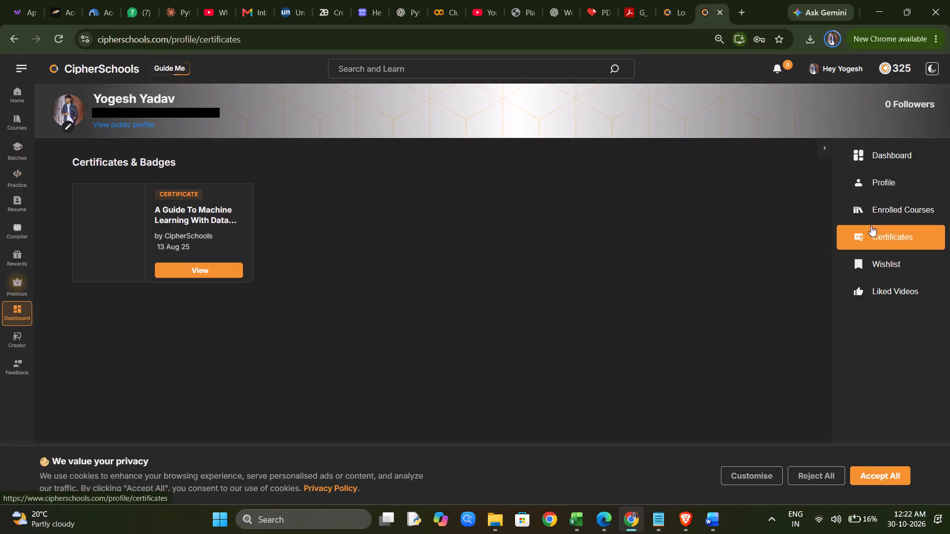
Open the A Guide To Machine Learning With Data Science certificate from the CipherSchools profile and copy its page address.
left_click(112, 235)
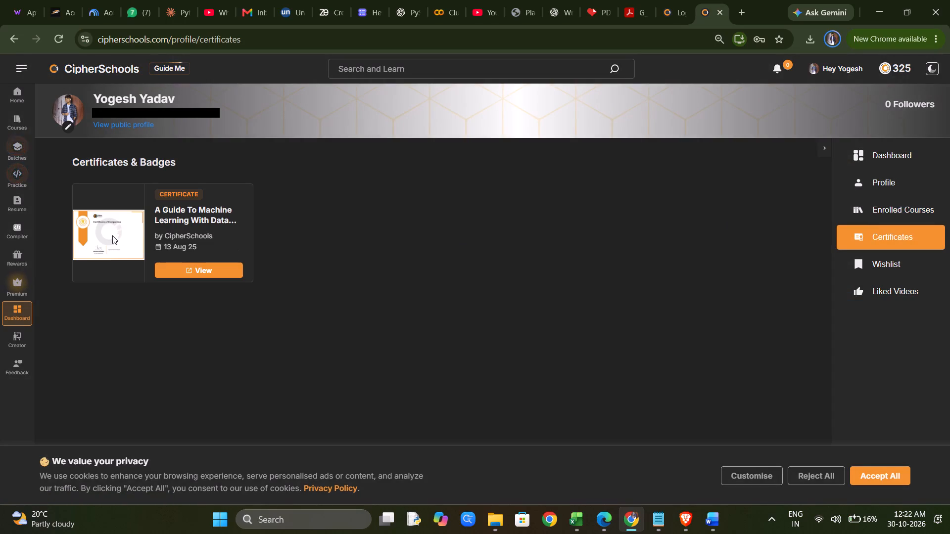
left_click(203, 229)
double_click(96, 229)
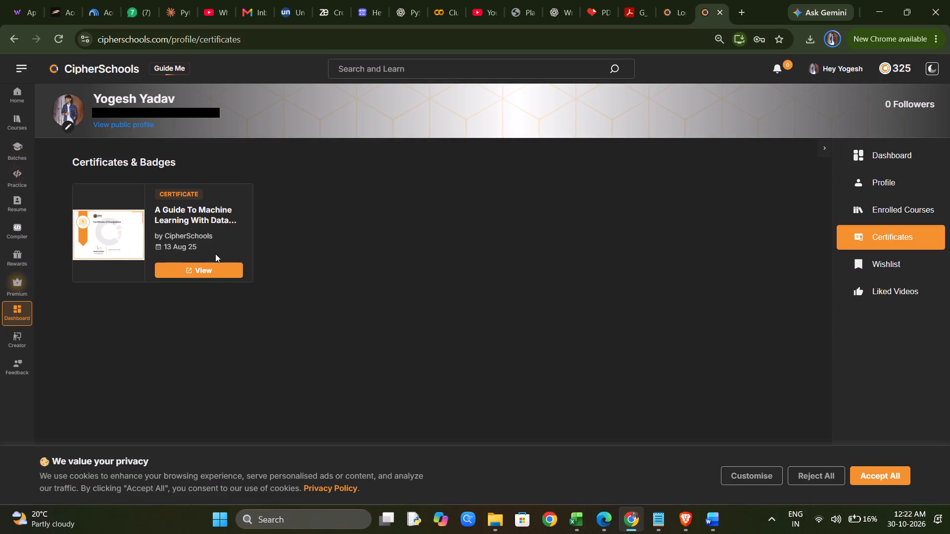
left_click(208, 267)
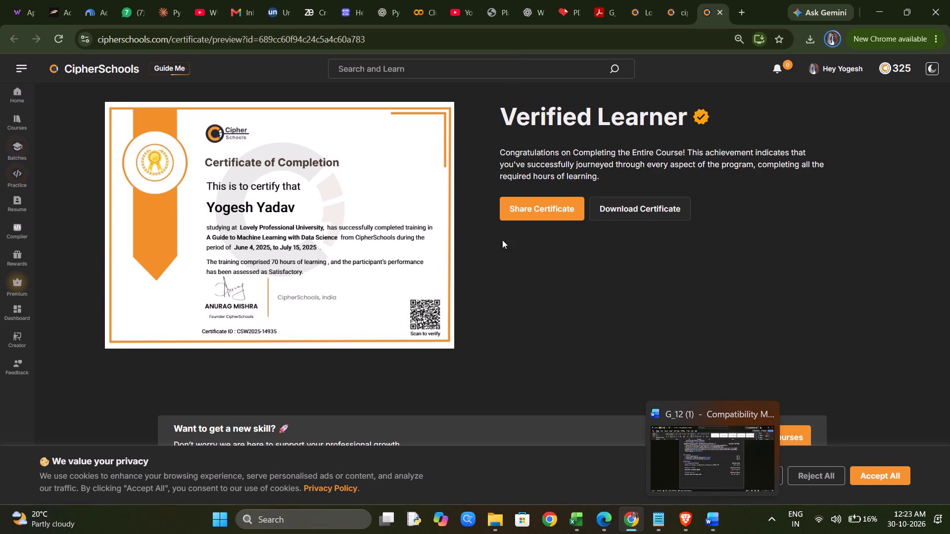
left_click(407, 34)
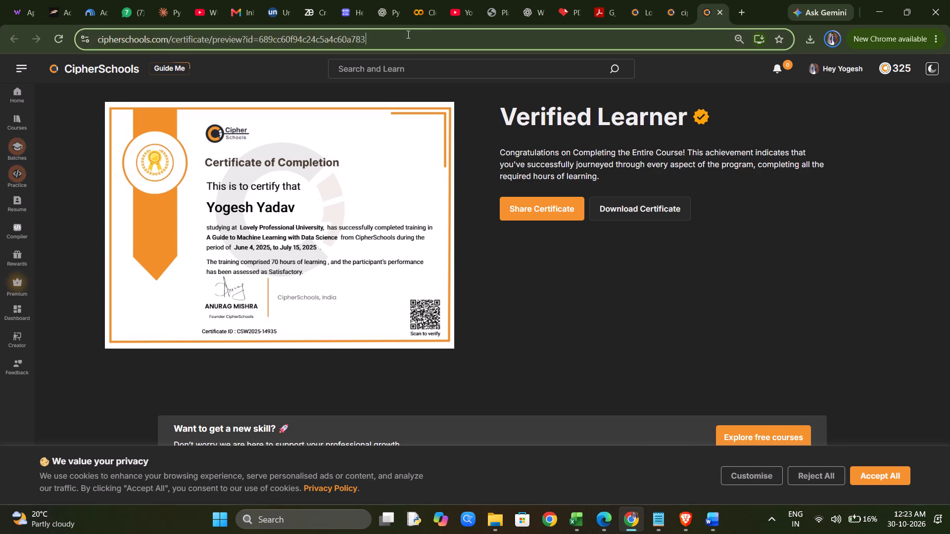
key("ctrl+c")
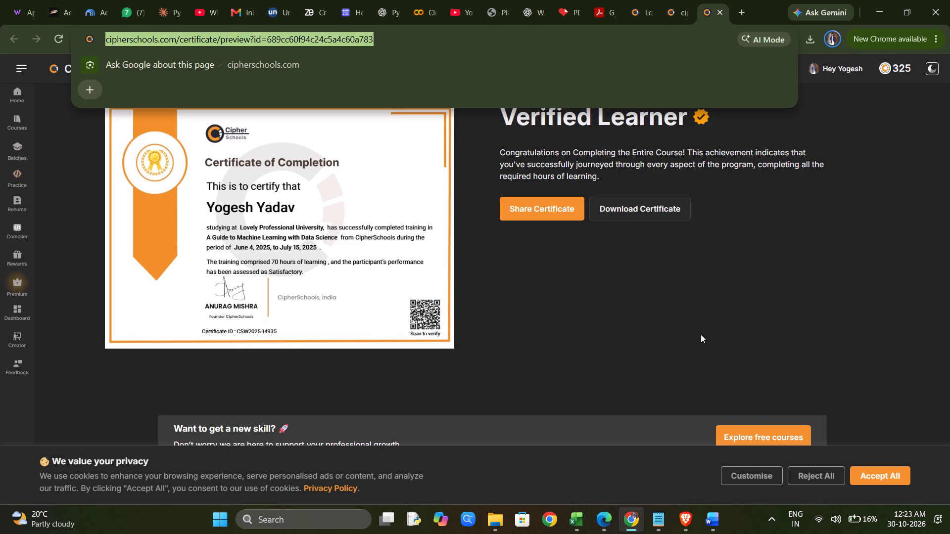
In the Word document G_12 (1), replace the CipherSchools hyperlink's address in the Certificates section with the copied certificate preview link.
left_click(713, 512)
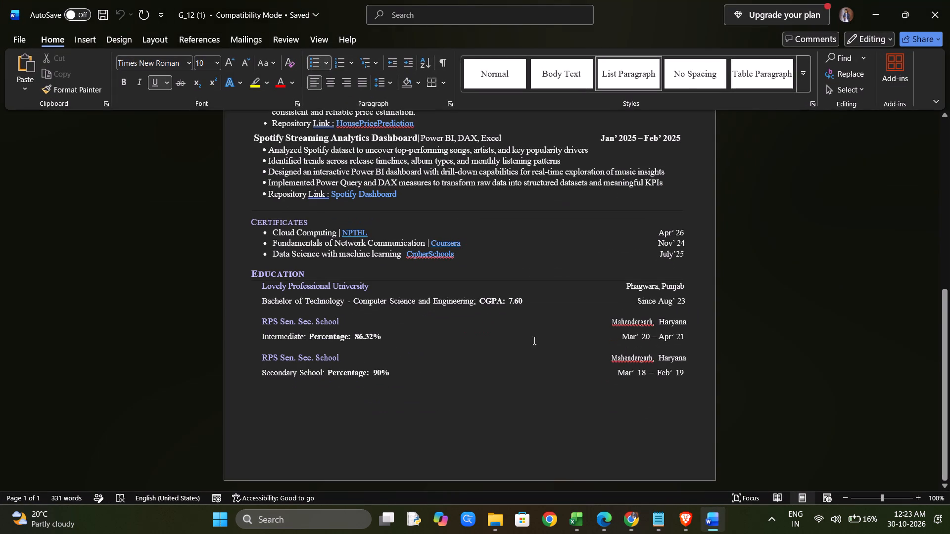
right_click(434, 258)
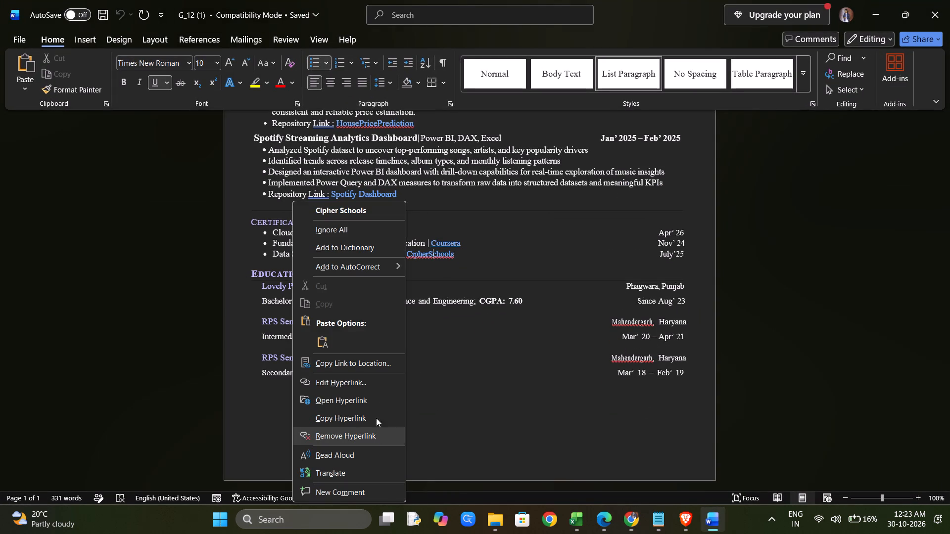
left_click(369, 379)
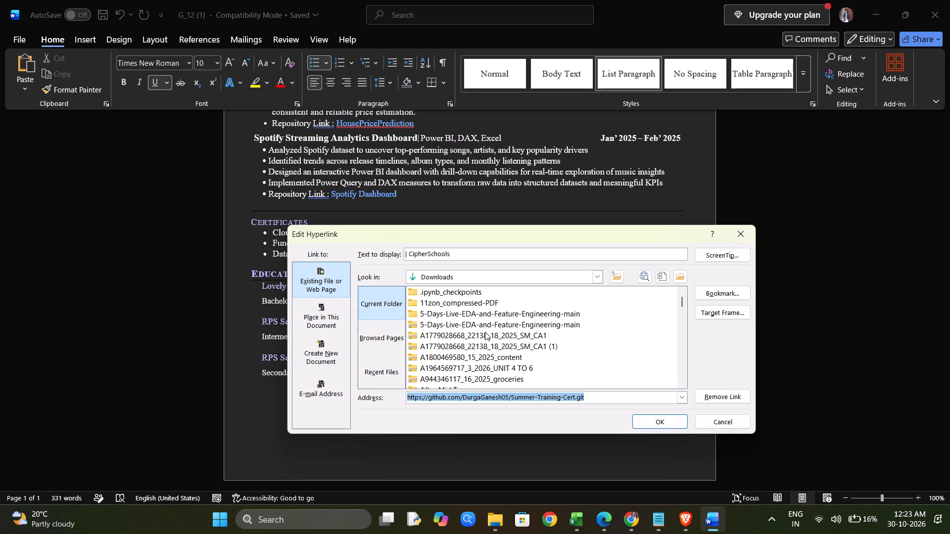
key("BackSpace")
key("ctrl+v")
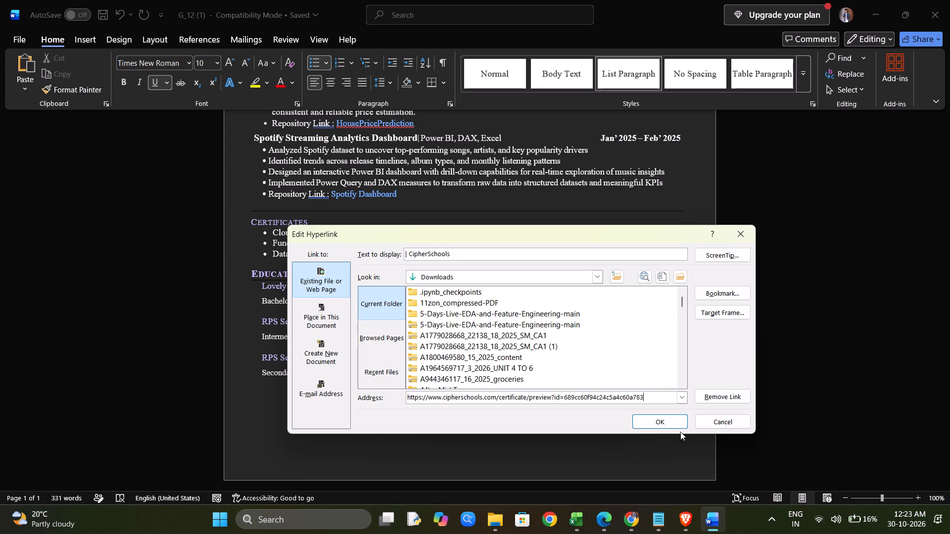
left_click(664, 423)
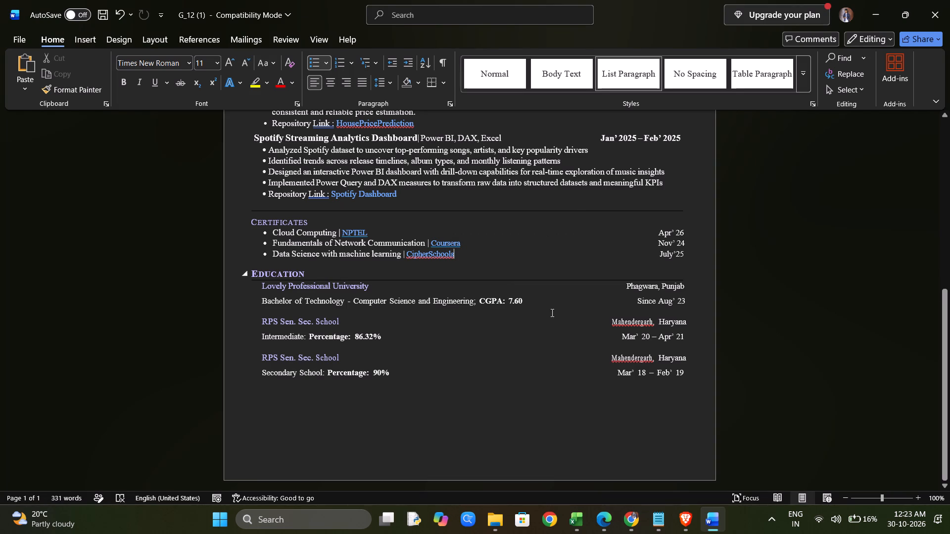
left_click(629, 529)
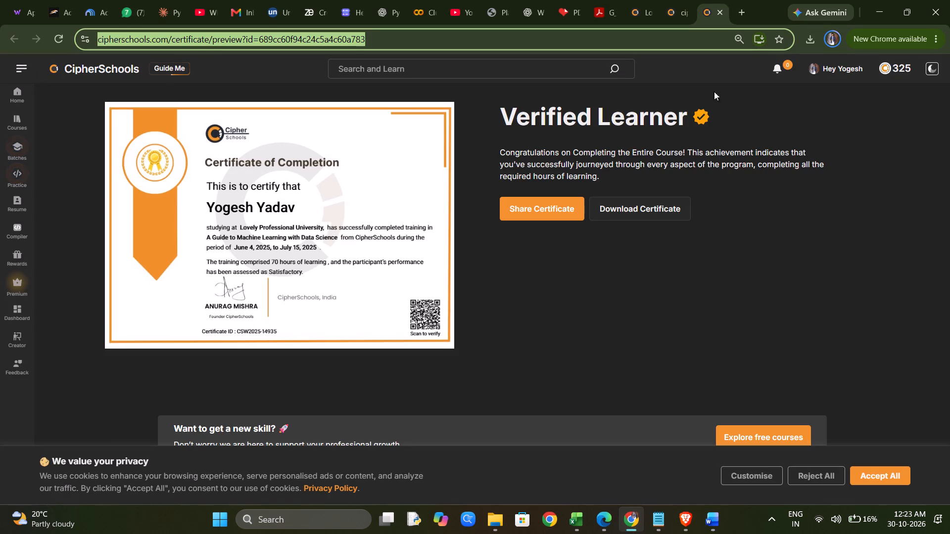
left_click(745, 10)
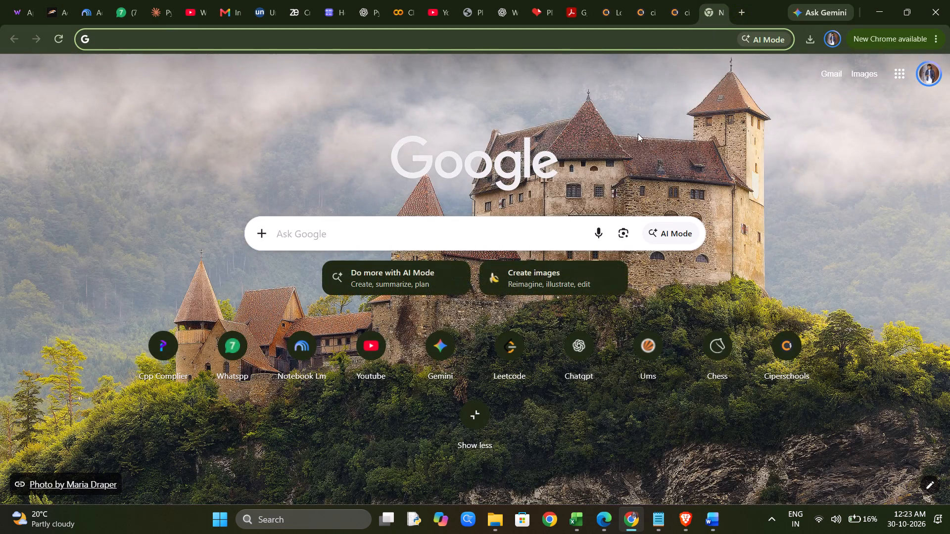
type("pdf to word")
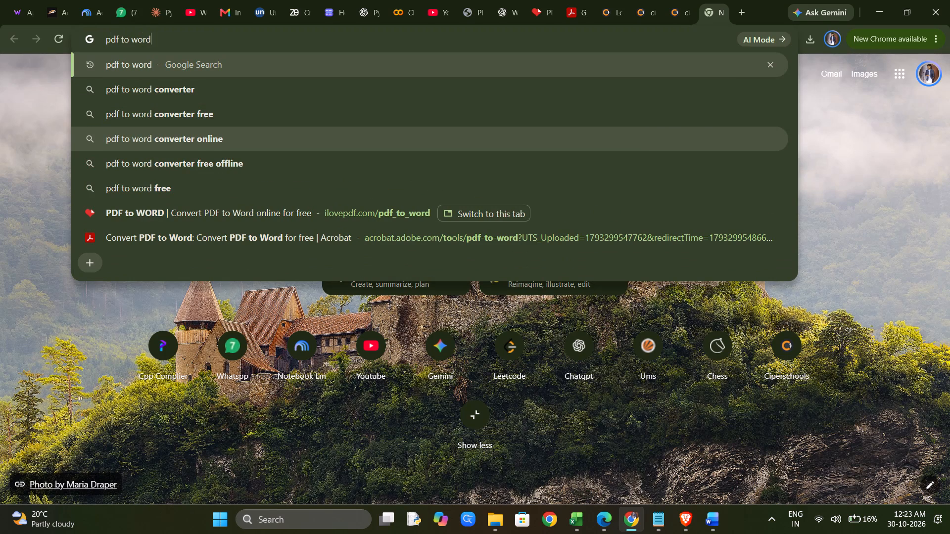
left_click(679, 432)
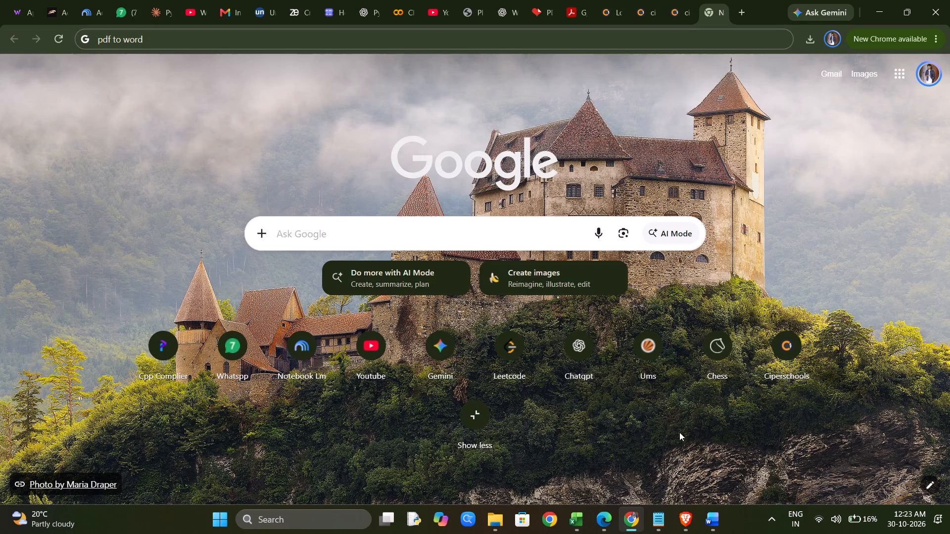
Switch to Edge and close the G_1.pdf tab and the last GitHub tab, leaving FG_1.pdf open.
left_click(606, 520)
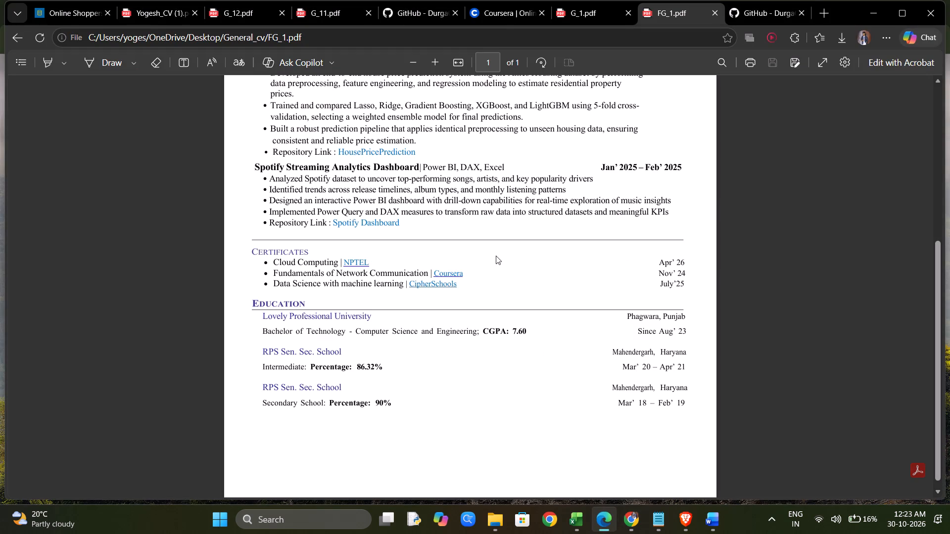
left_click(592, 4)
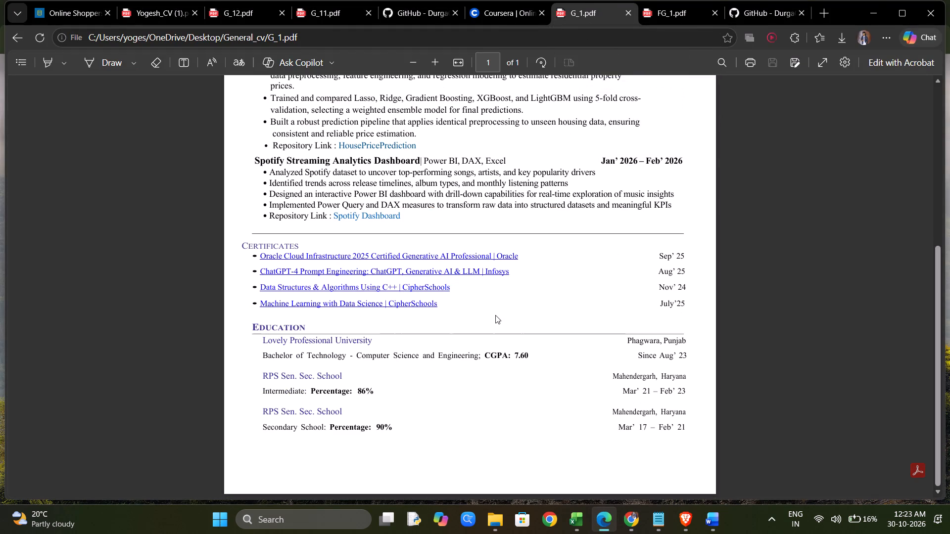
left_click(627, 11)
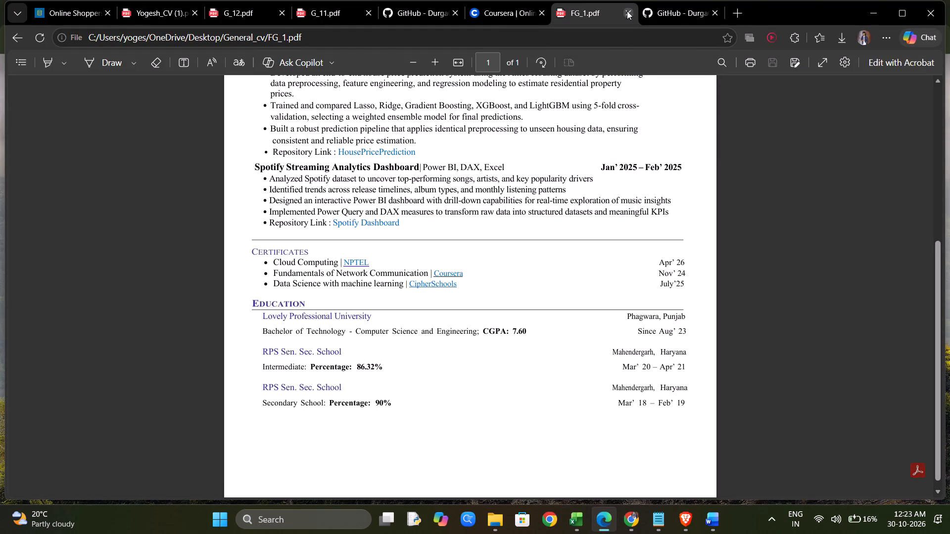
left_click(712, 10)
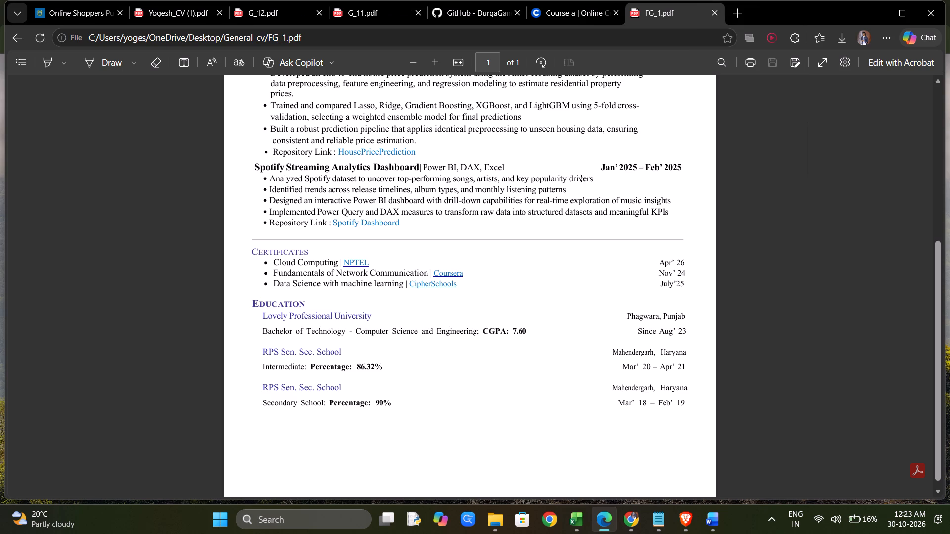
Open the Coursera certificate link from FG_1.pdf, copy its web address, and test it in a new tab.
left_click(450, 273, "ctrl")
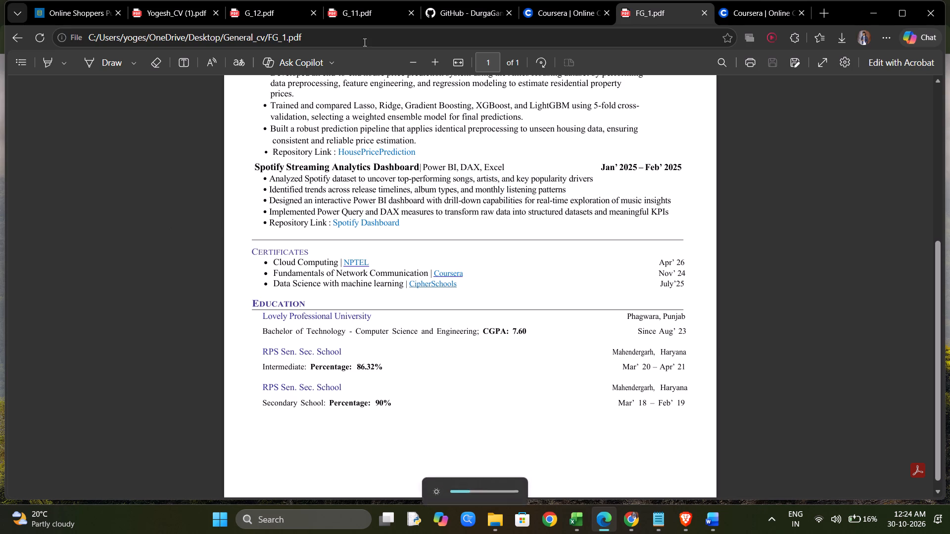
left_click(735, 0)
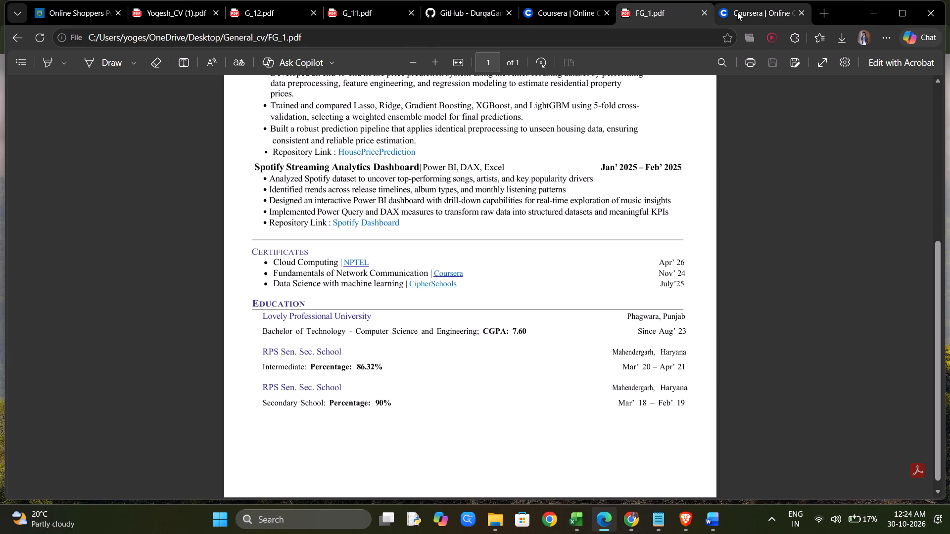
left_click(737, 12)
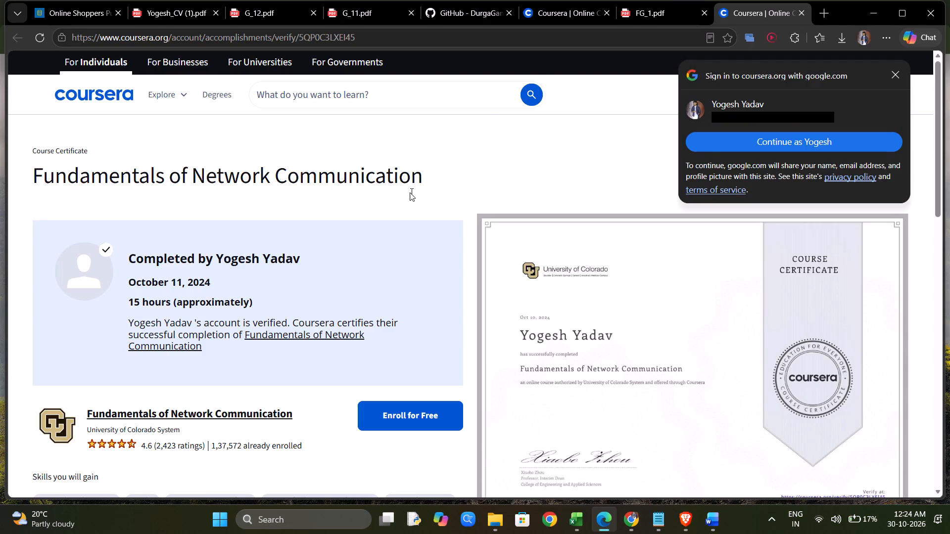
left_click(403, 39)
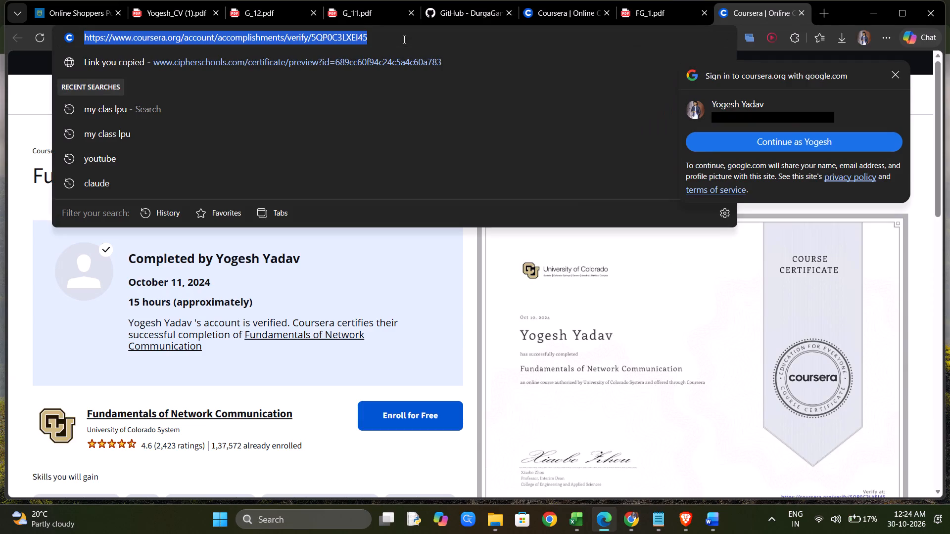
key("ctrl+c")
left_click(827, 11)
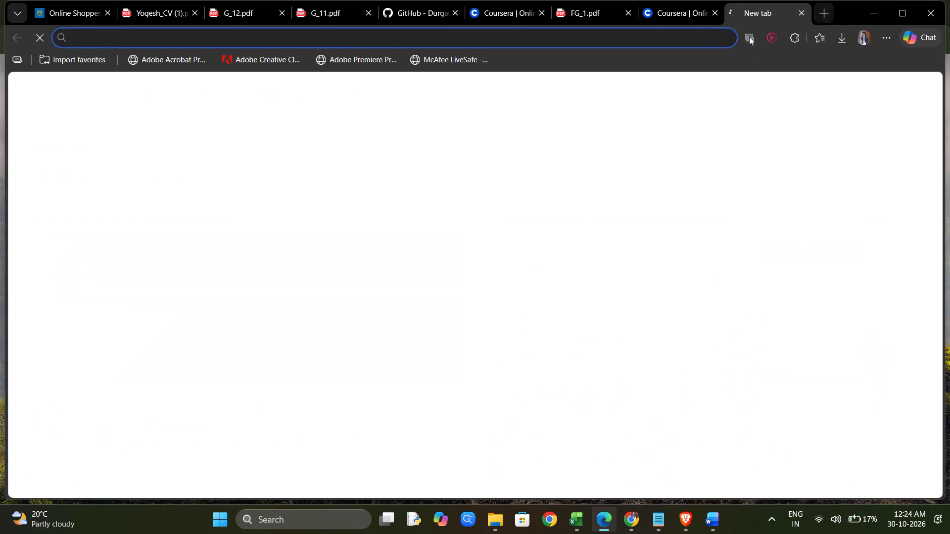
key("ctrl+v")
key("Return")
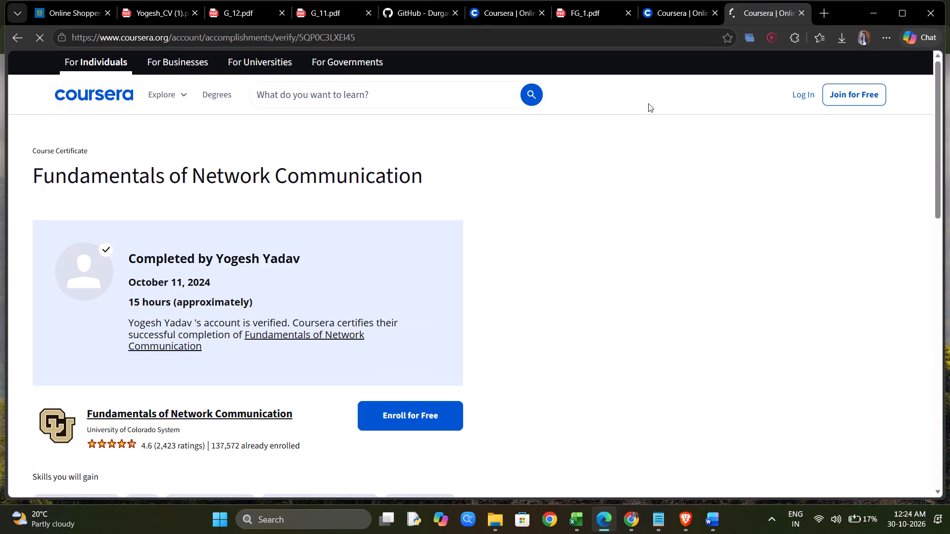
left_click(669, 10)
key("ctrl+c")
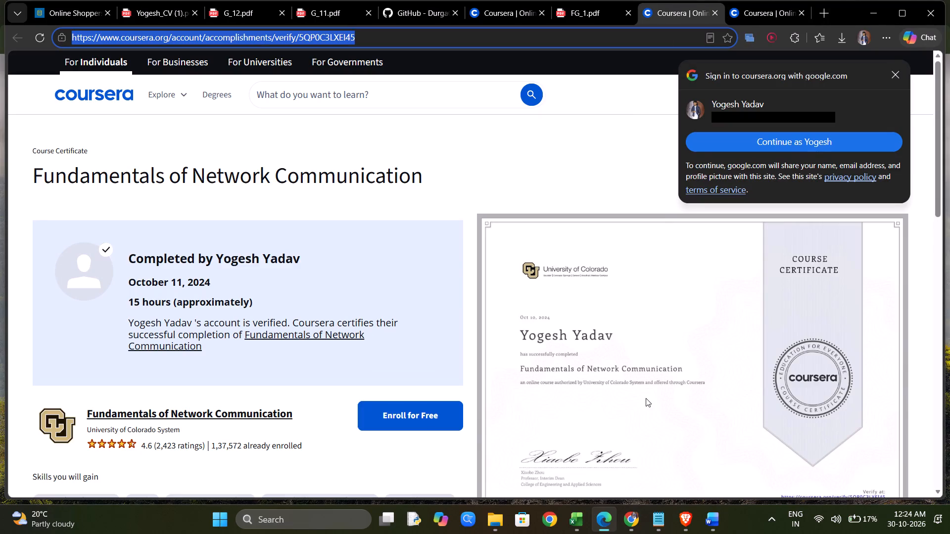
In the Word document G_12 (1), replace the Coursera hyperlink's address in the Certificates section with the copied Coursera verification link.
left_click(711, 516)
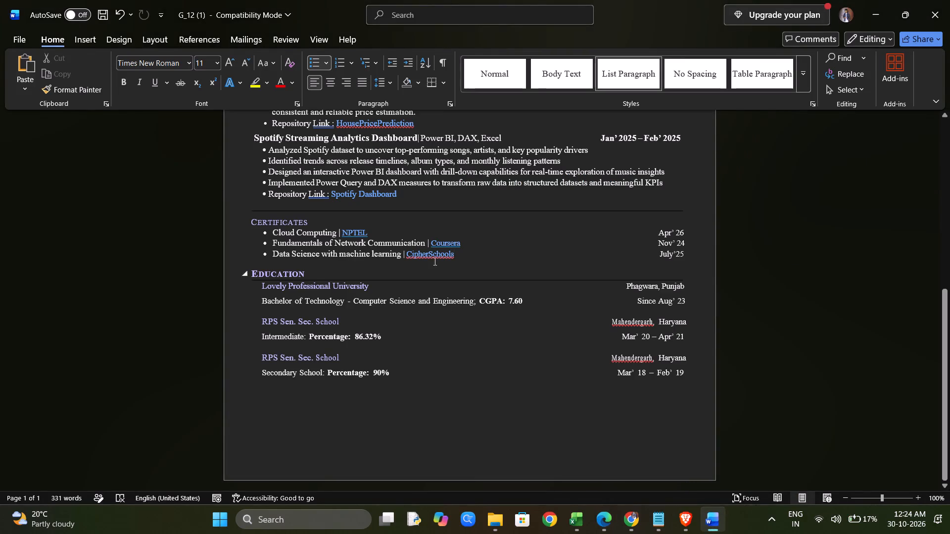
right_click(450, 244)
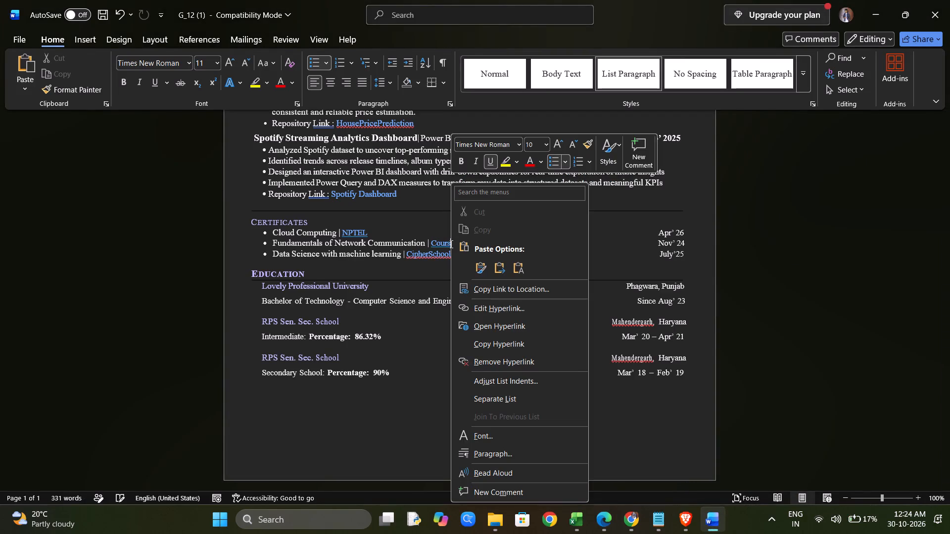
left_click(504, 307)
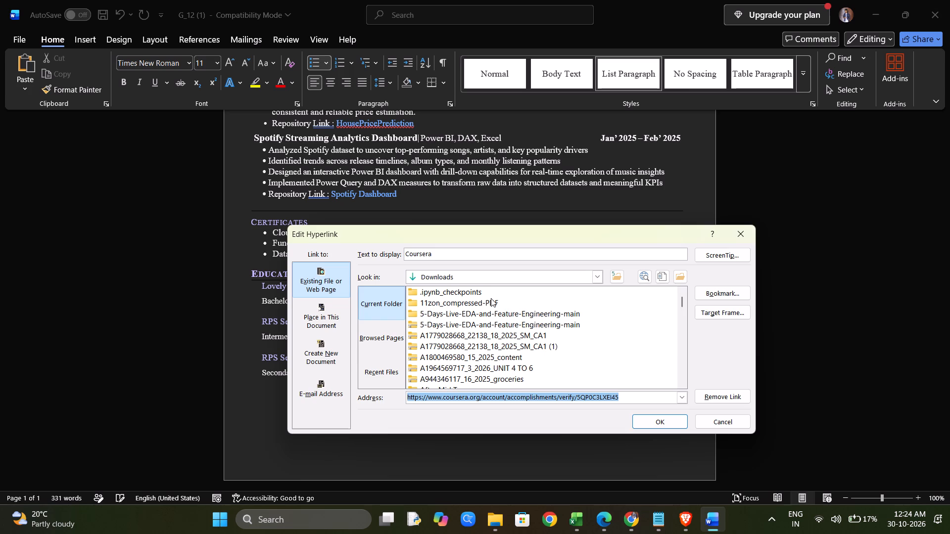
key("Delete")
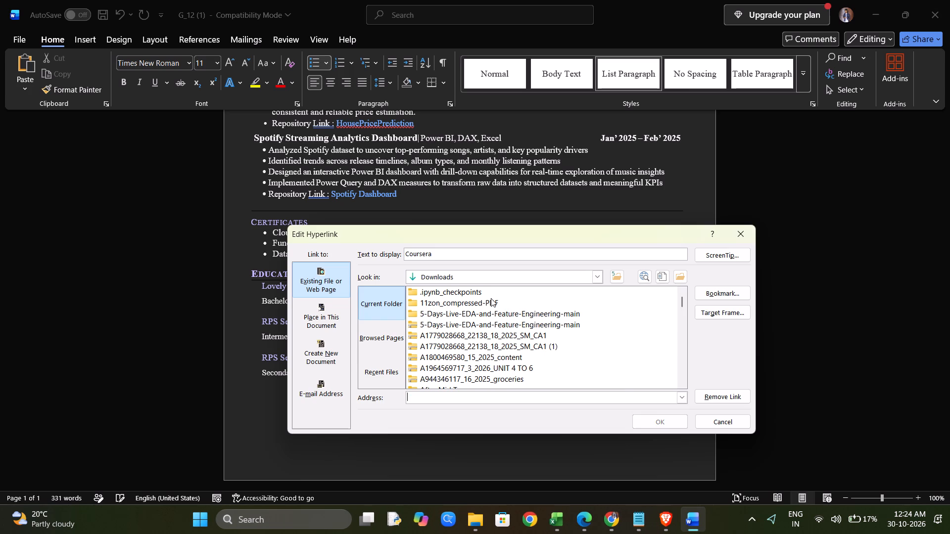
key("ctrl+v")
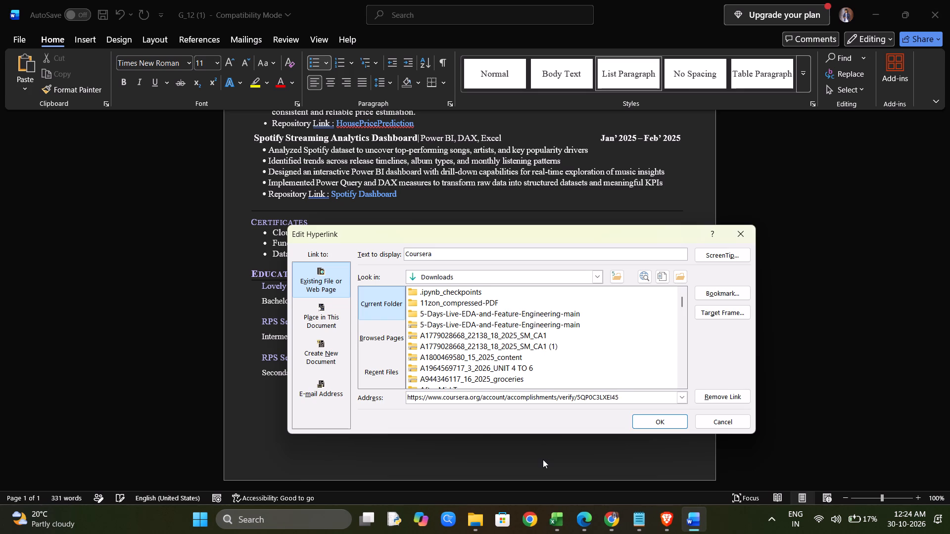
left_click(655, 419)
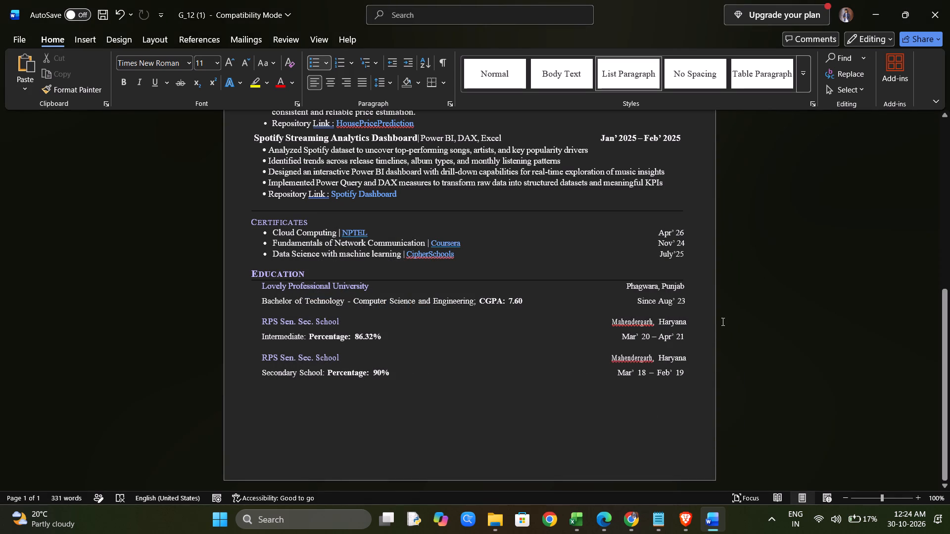
Add a fourth bullet reading HPE Junos below the Data Science with machine learning entry in the Certificates section.
left_click(484, 258)
key("Return")
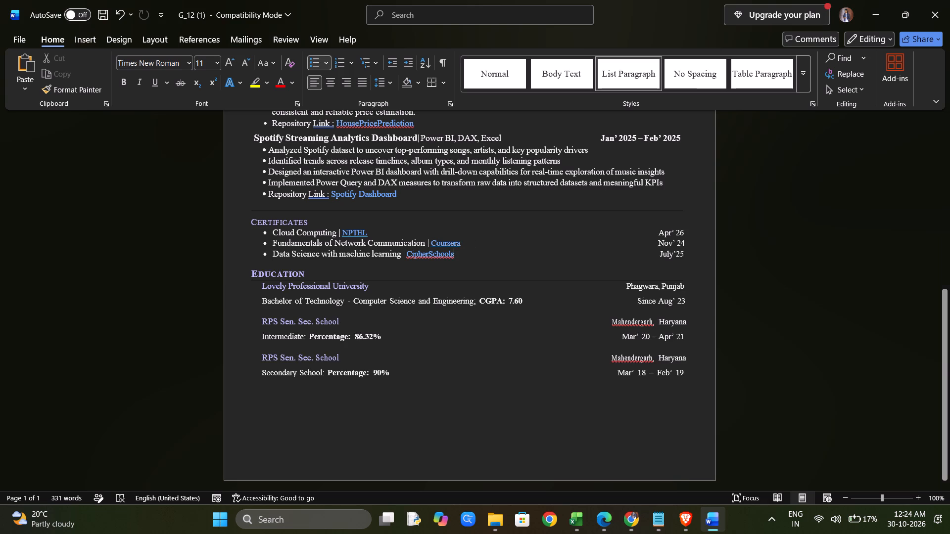
left_click(462, 245)
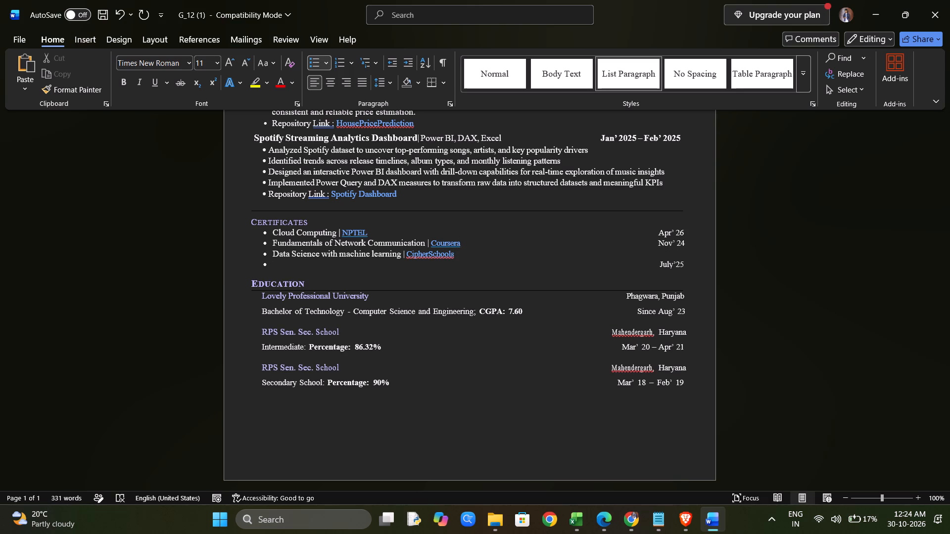
left_click(355, 267)
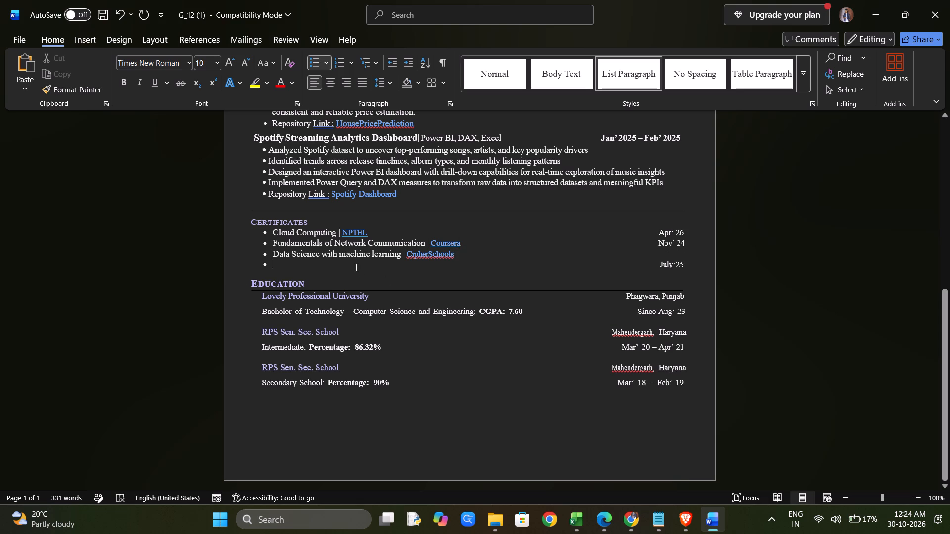
type("HP")
key("BackSpace")
key("BackSpace")
type("HPE")
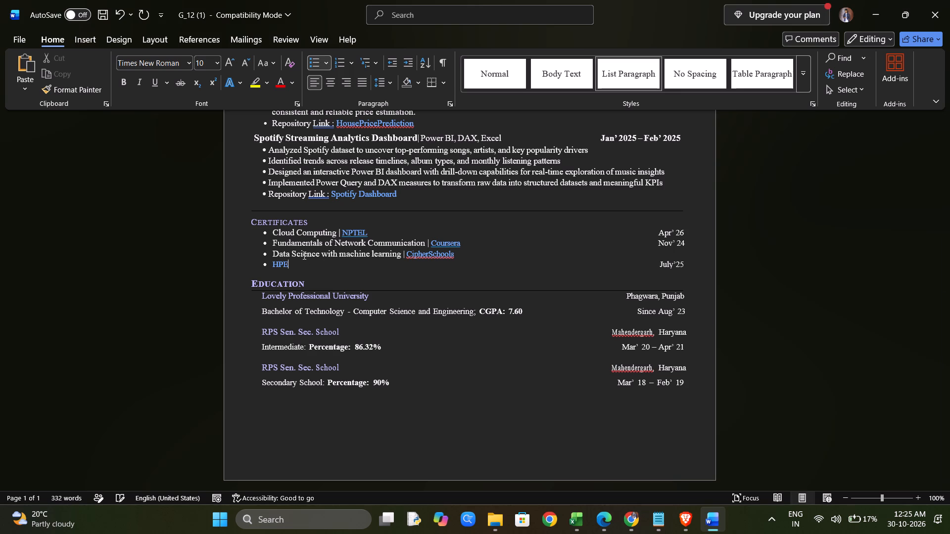
key("space")
type("Junos")
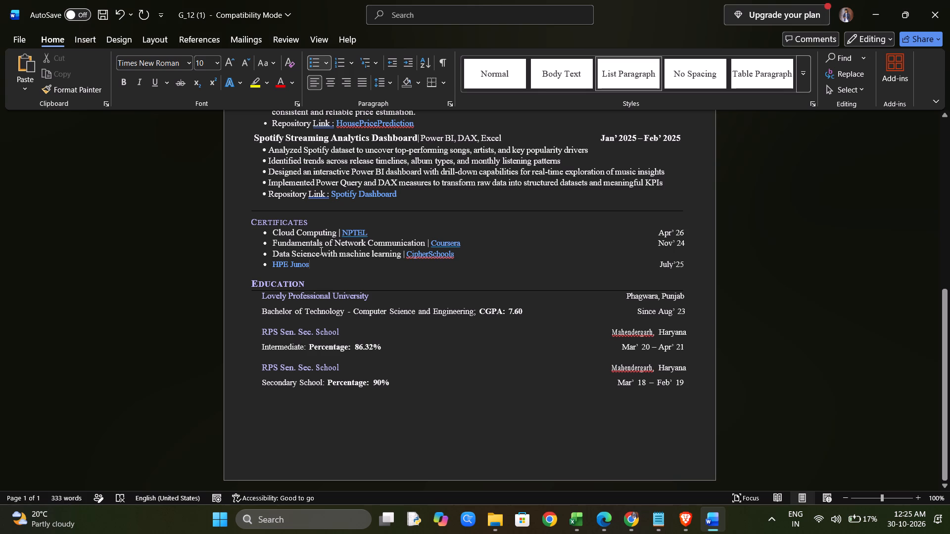
Copy the formatting of the words Data Science onto the new HPE Junos bullet text with Format Painter.
left_click_drag(321, 253, 321, 253)
left_click_drag(321, 253, 276, 255)
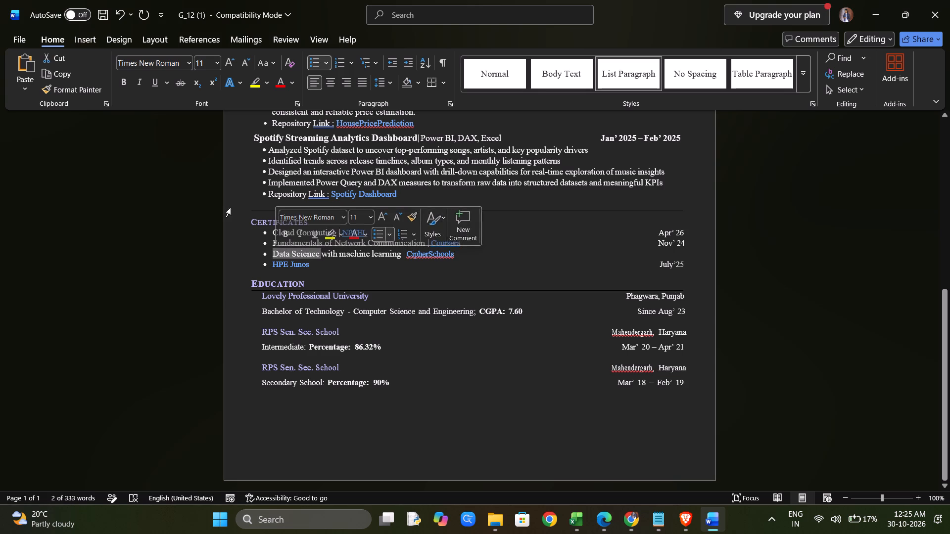
left_click(92, 91)
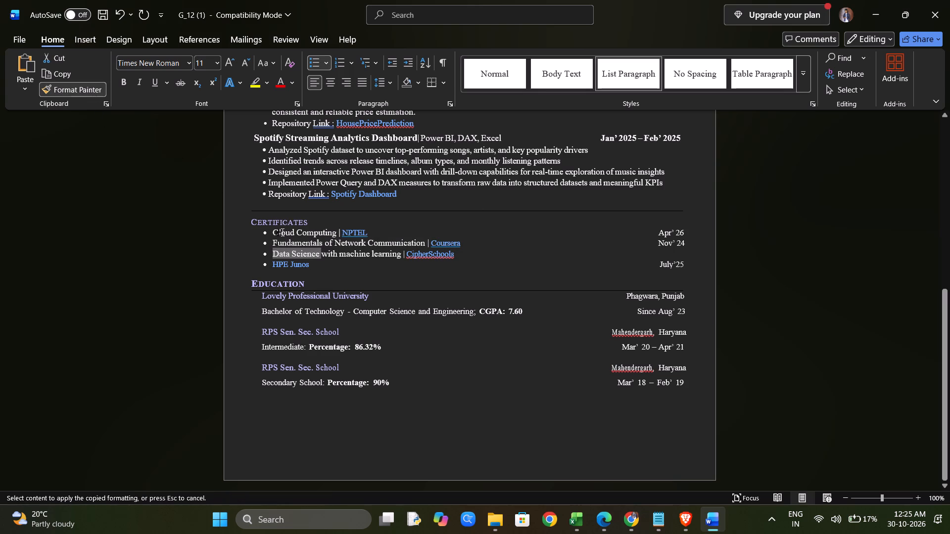
left_click_drag(312, 263, 283, 262)
left_click_drag(283, 262, 279, 264)
left_click(334, 259)
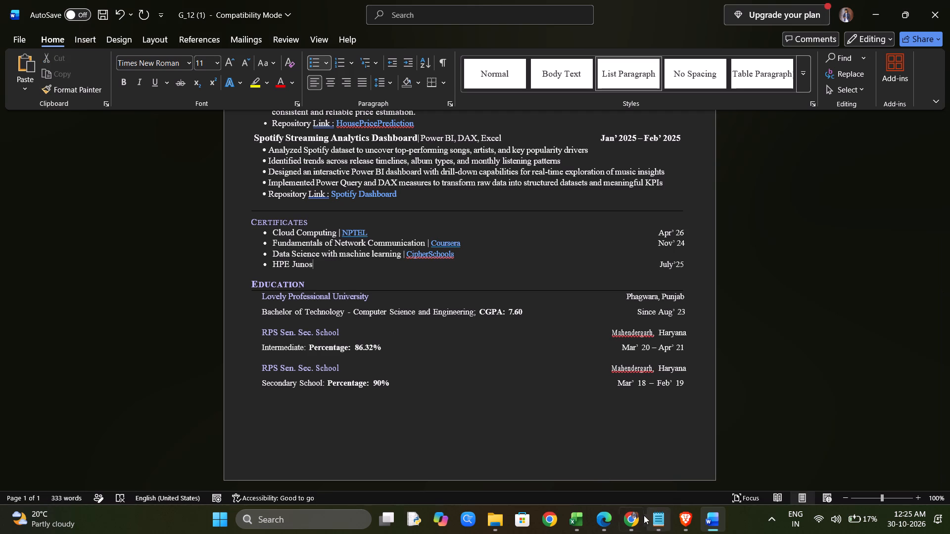
Switch to Chrome and replace the leftover "pdf to word" query with a lookup beginning with H for the HPE certificate.
left_click(629, 520)
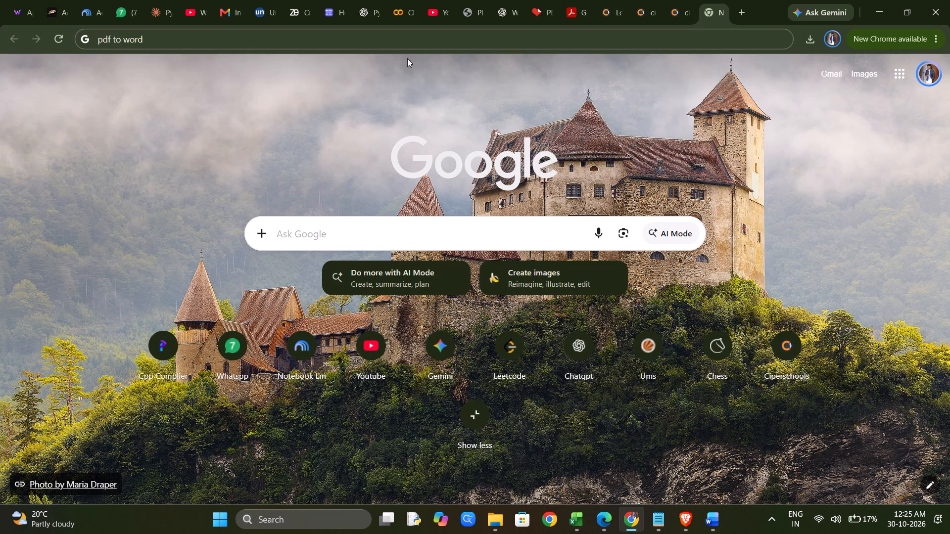
left_click(401, 40)
key("BackSpace")
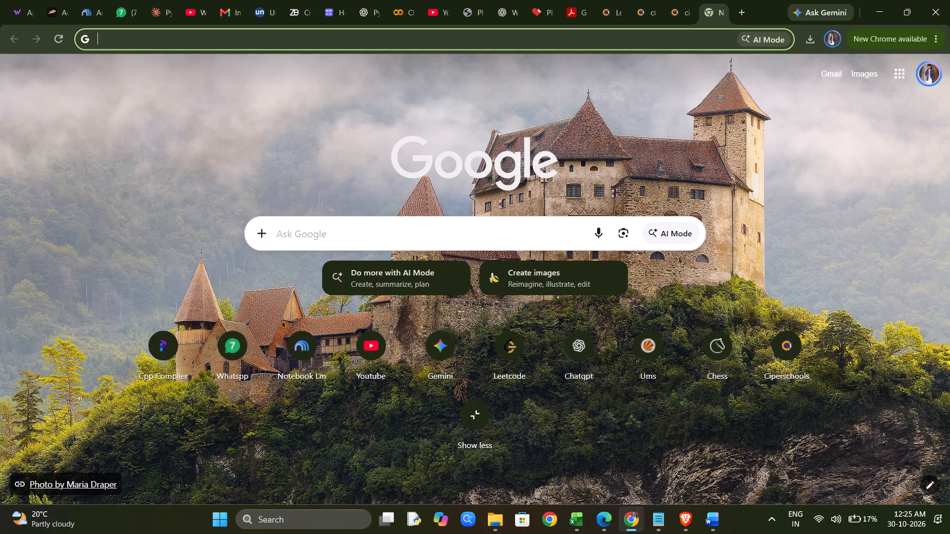
type("HE")
key("shift+BackSpace")
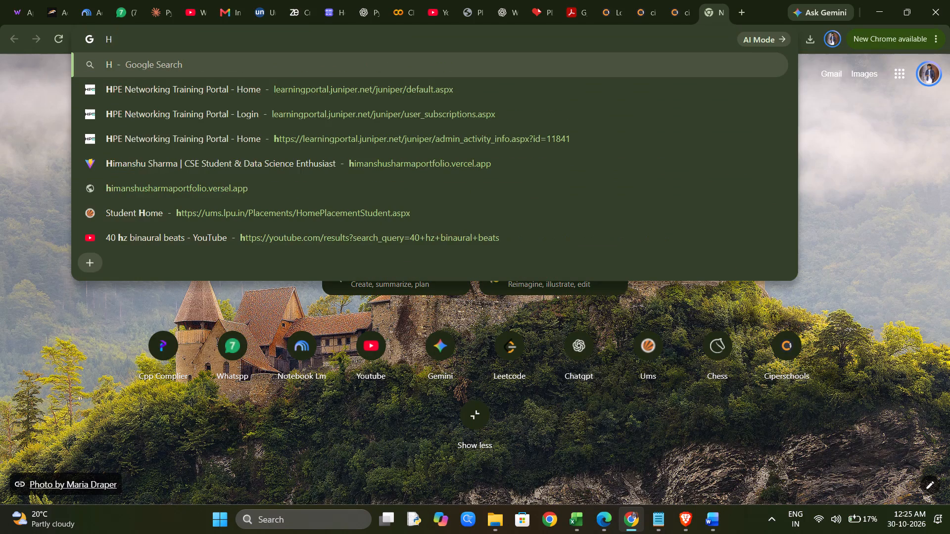
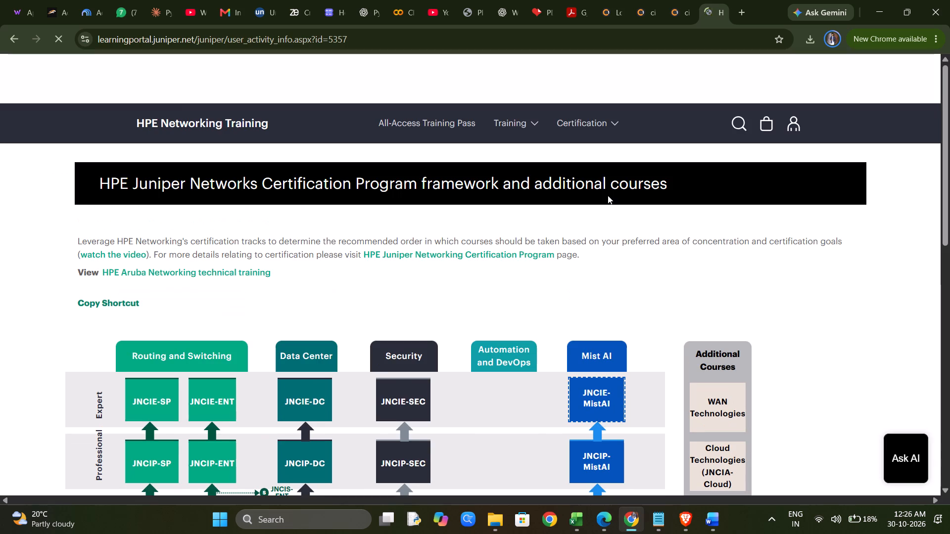
Look over the HPE Juniper certification tracks chart, from Associate to Expert level, and return to the My Subscriptions page.
scroll(619, 263, "down", 5)
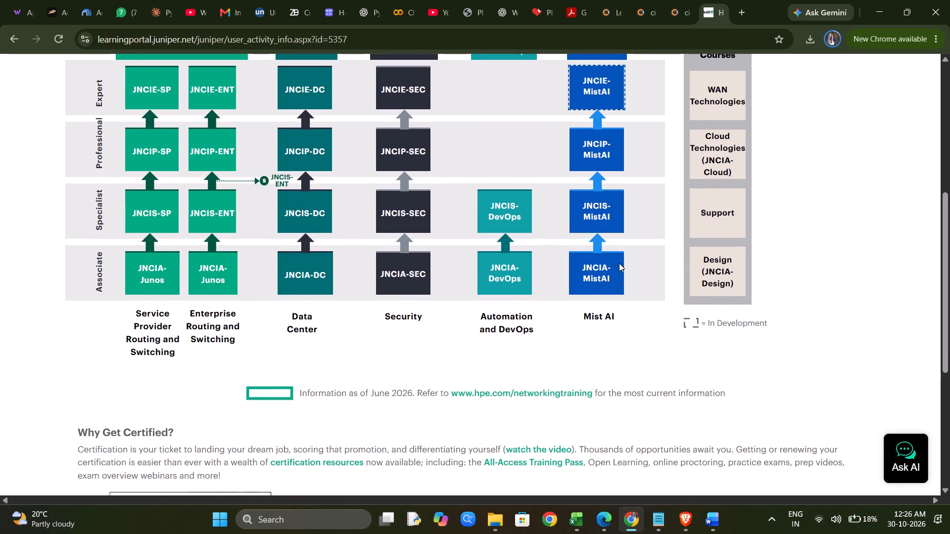
scroll(619, 263, "up", 6)
left_click(13, 36)
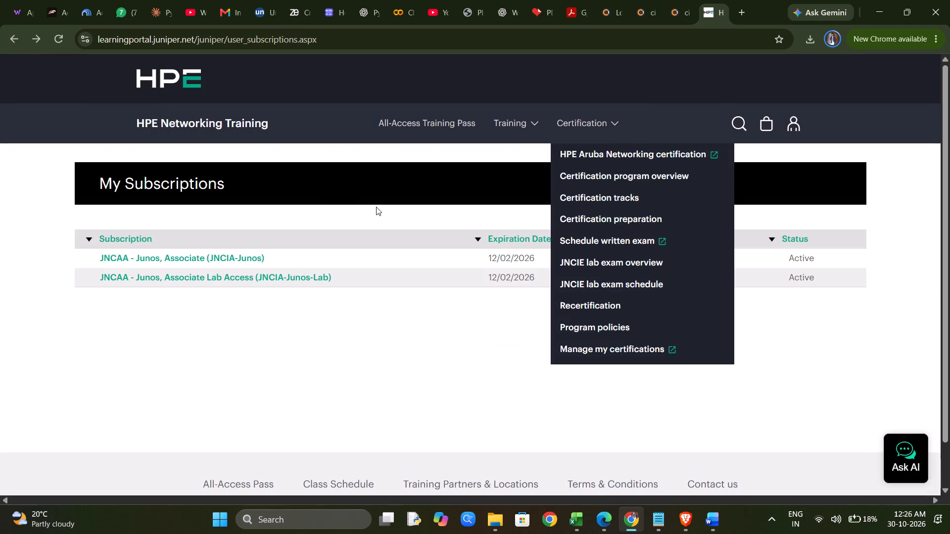
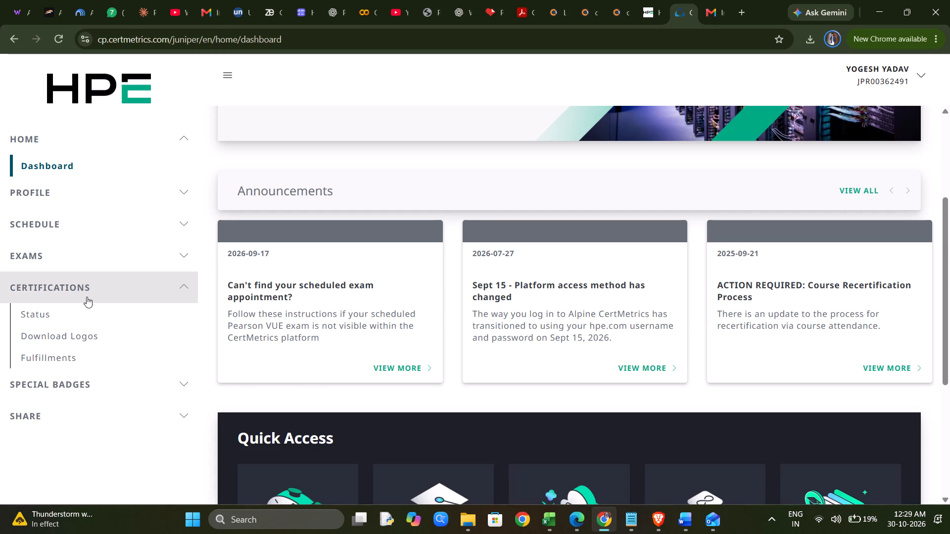
Download the logo files for the Junos, Associate credential from the certification portal.
left_click(79, 340)
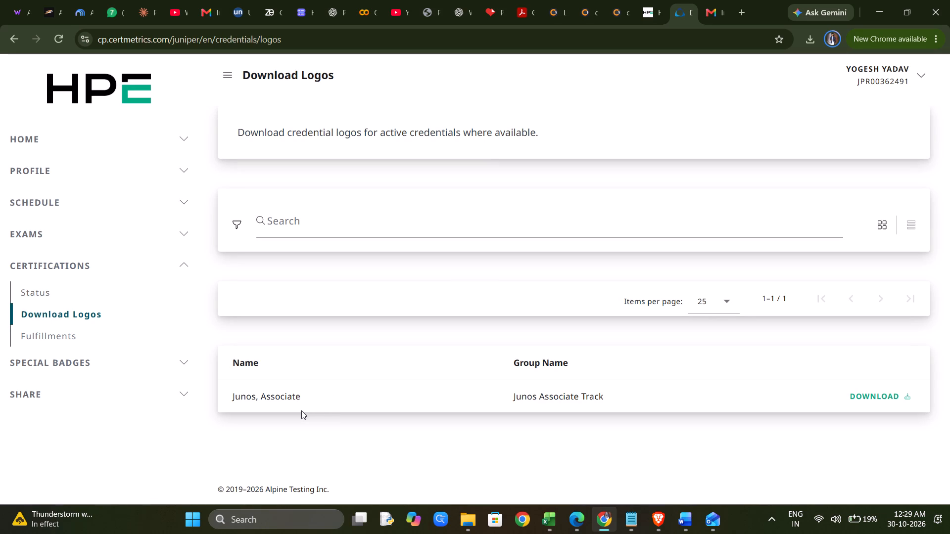
left_click(544, 397)
left_click(859, 396)
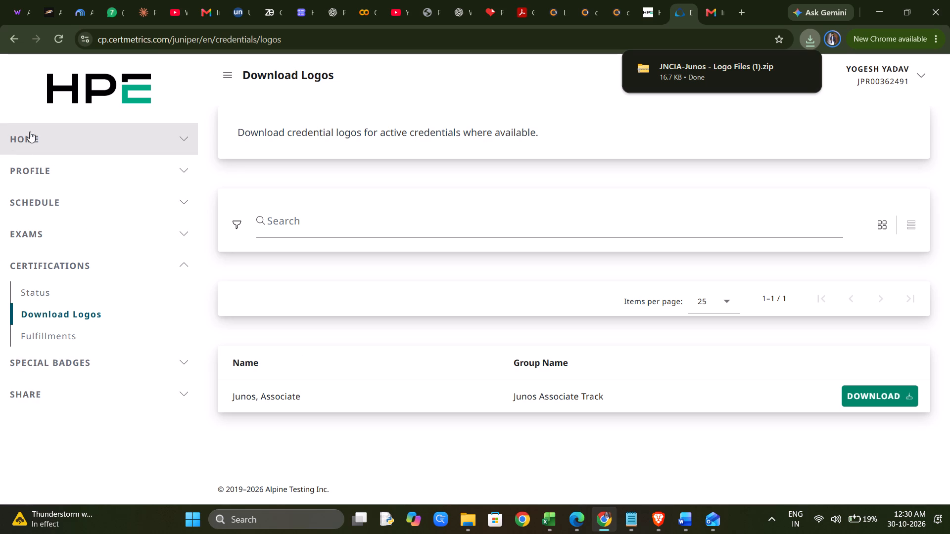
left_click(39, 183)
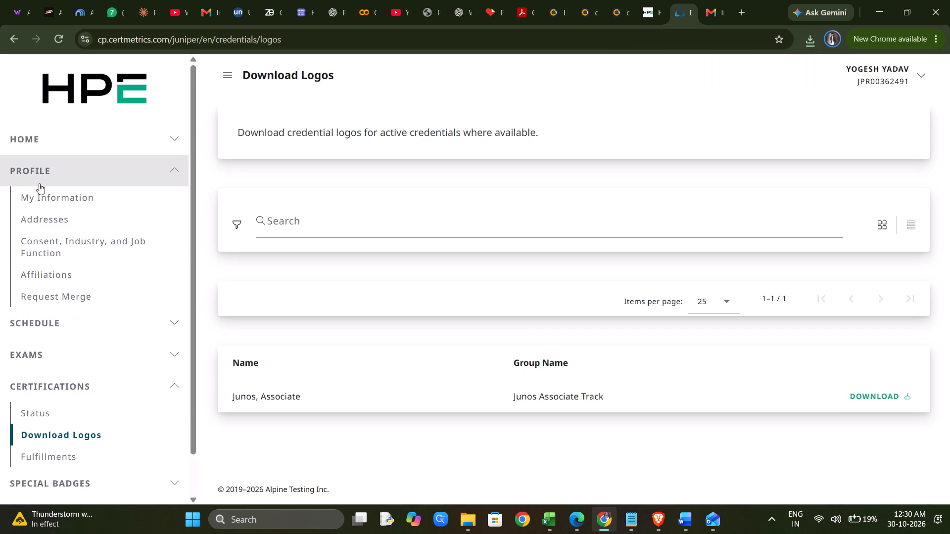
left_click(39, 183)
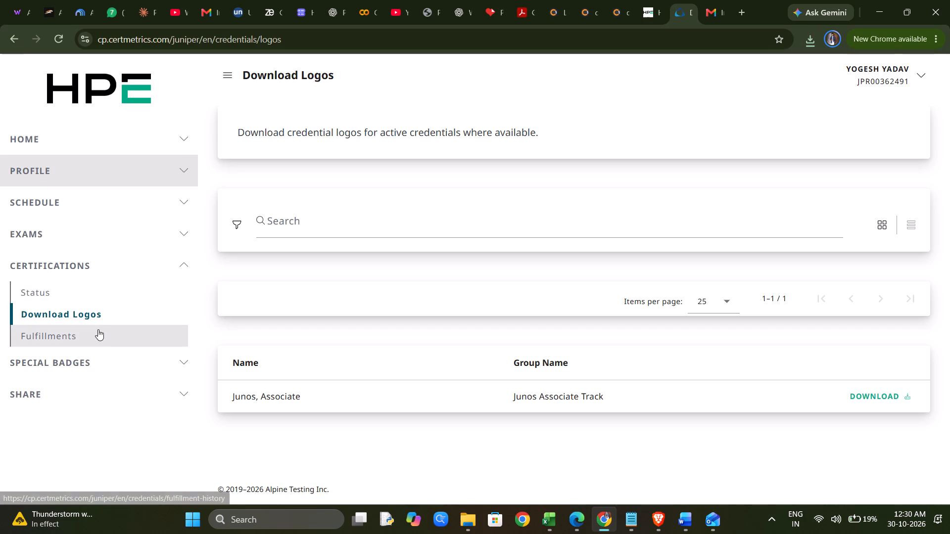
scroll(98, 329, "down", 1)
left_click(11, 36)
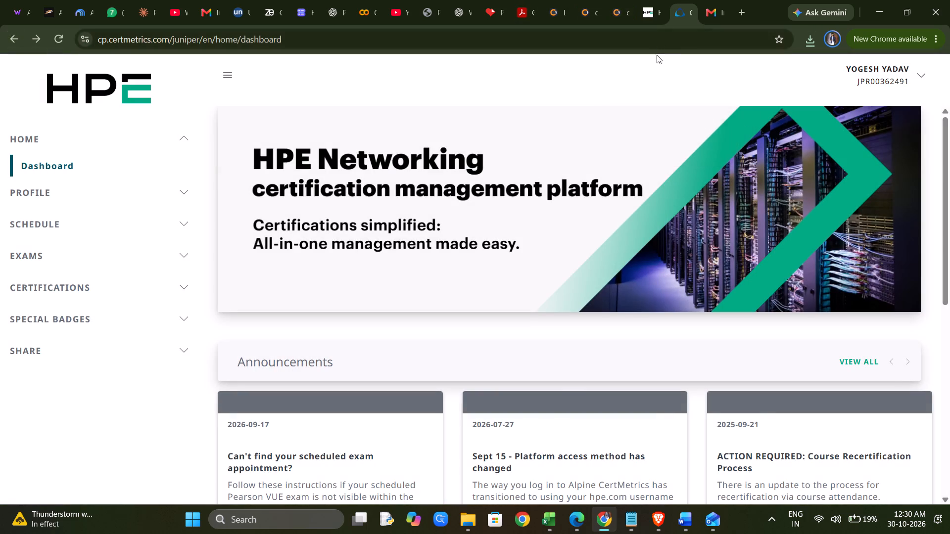
Switch to the HPE Networking Training portal and examine the account's user profile page for certificate information.
left_click(655, 13)
left_click(799, 326)
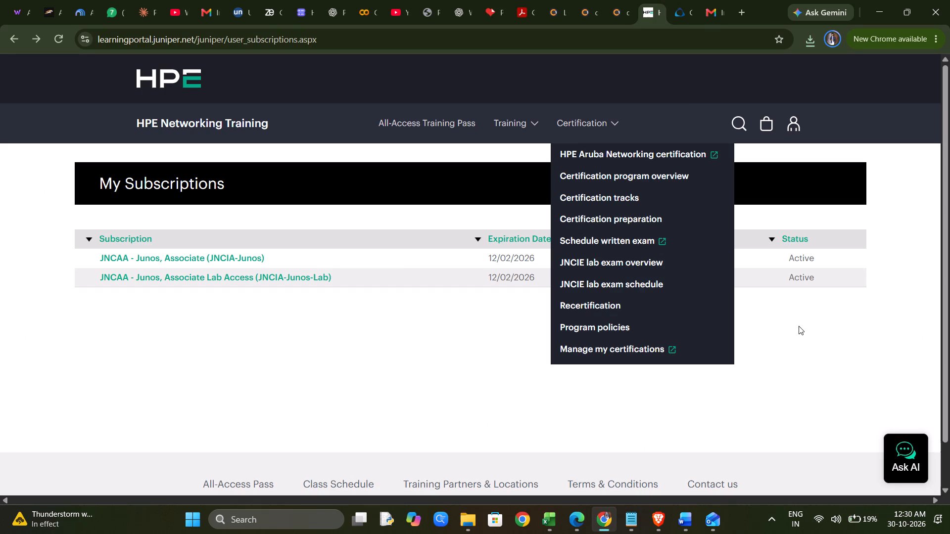
left_click(793, 133)
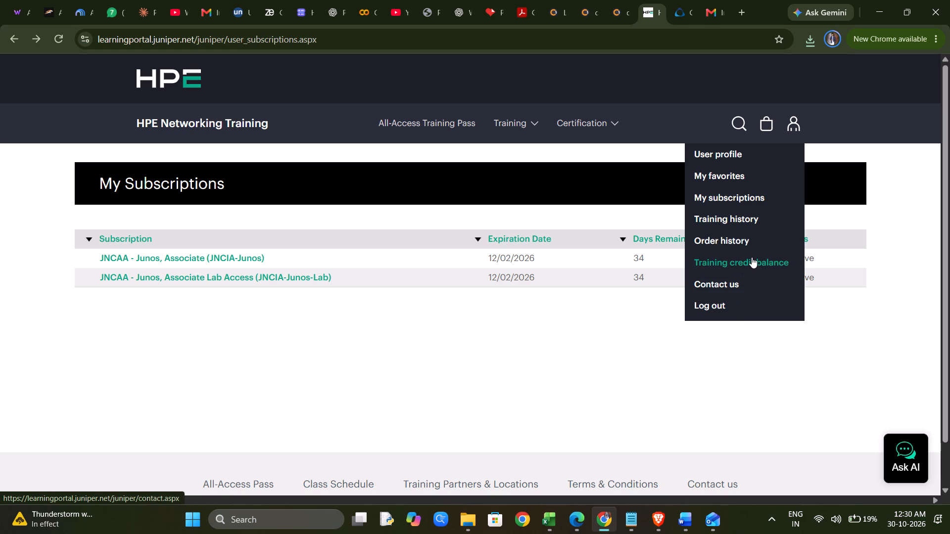
left_click(726, 155)
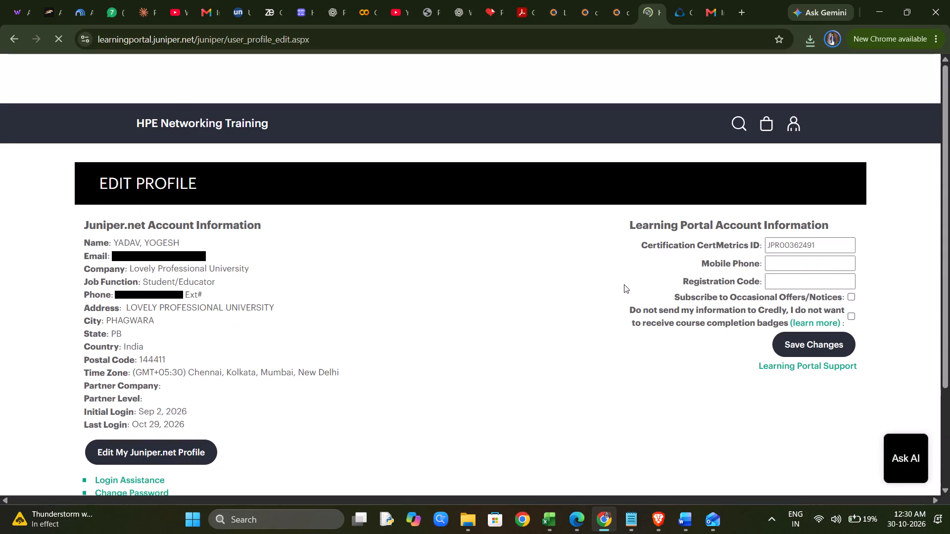
scroll(624, 284, "down", 2)
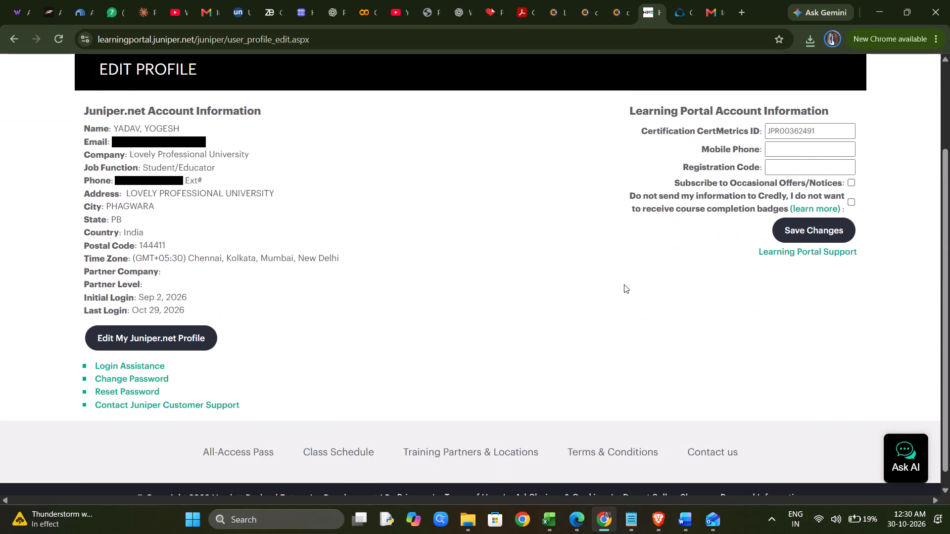
scroll(624, 284, "up", 2)
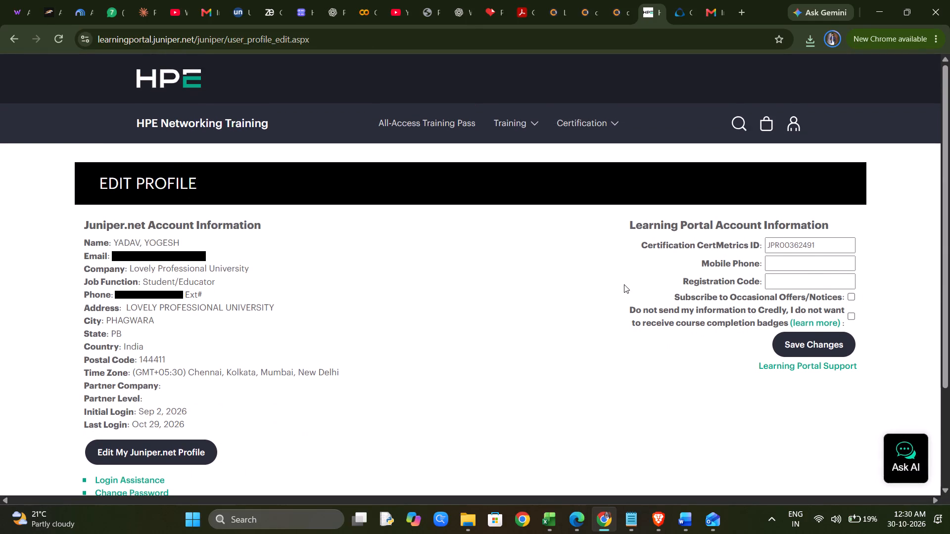
scroll(624, 284, "down", 1)
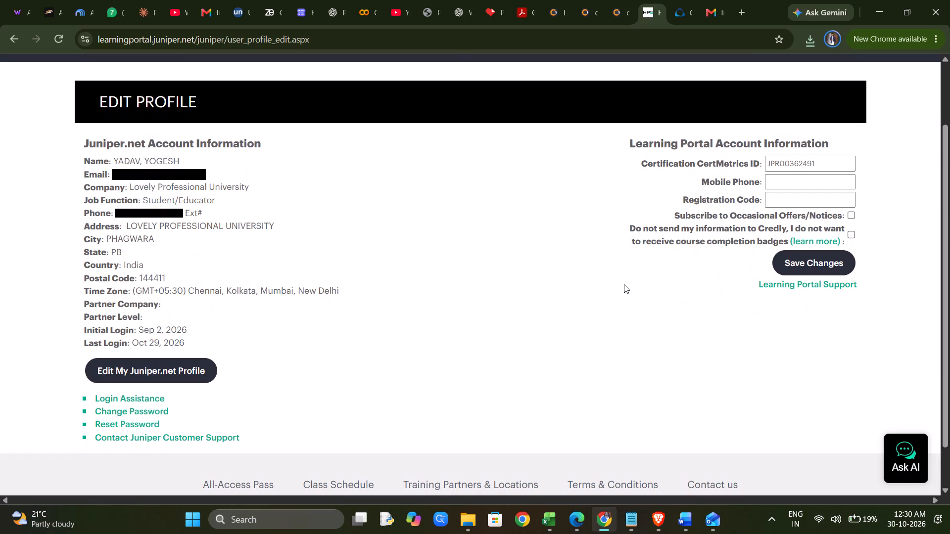
scroll(624, 284, "up", 3)
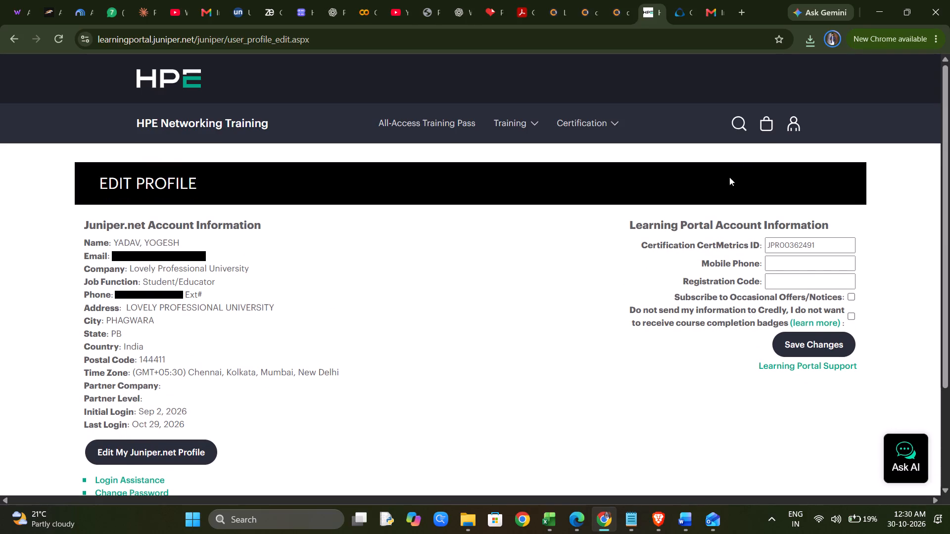
Look through the account's favorites and training history for the Junos certificate.
left_click(792, 126)
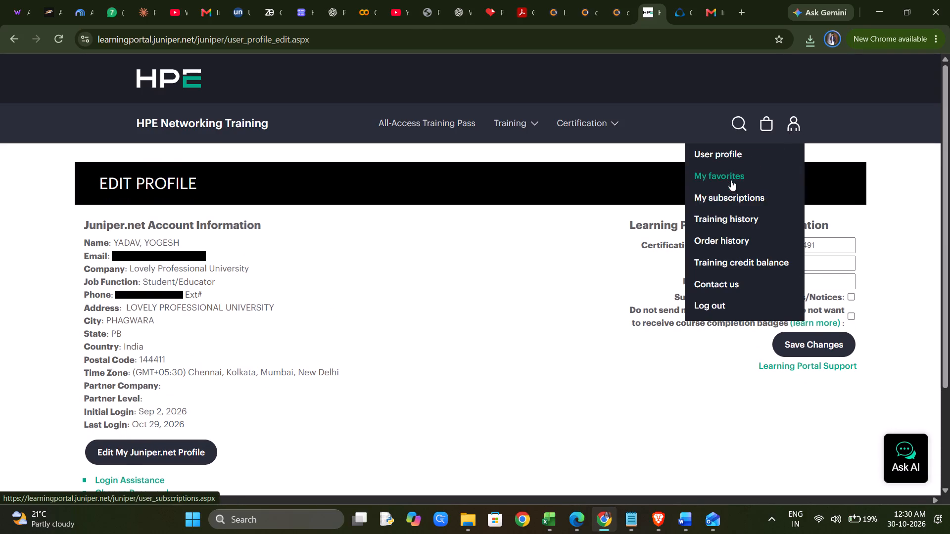
left_click(731, 180)
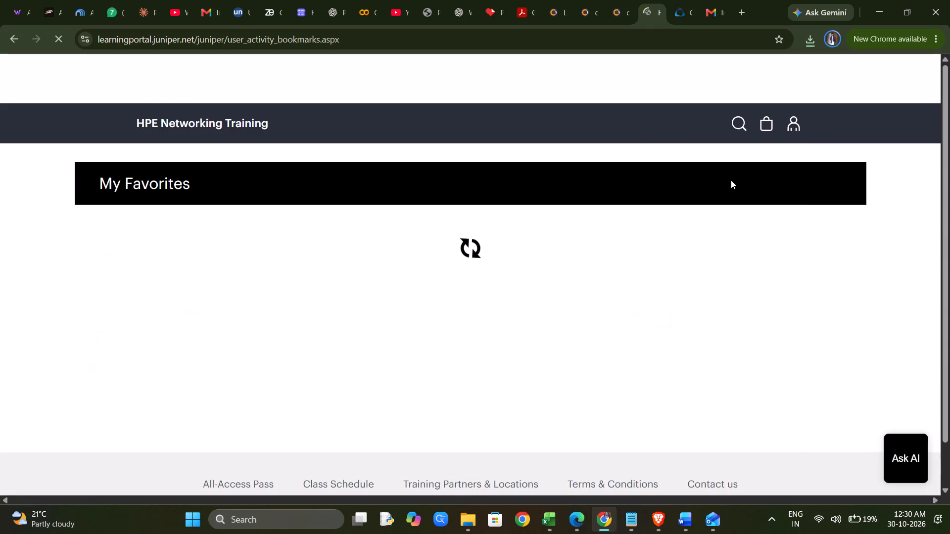
left_click(807, 121)
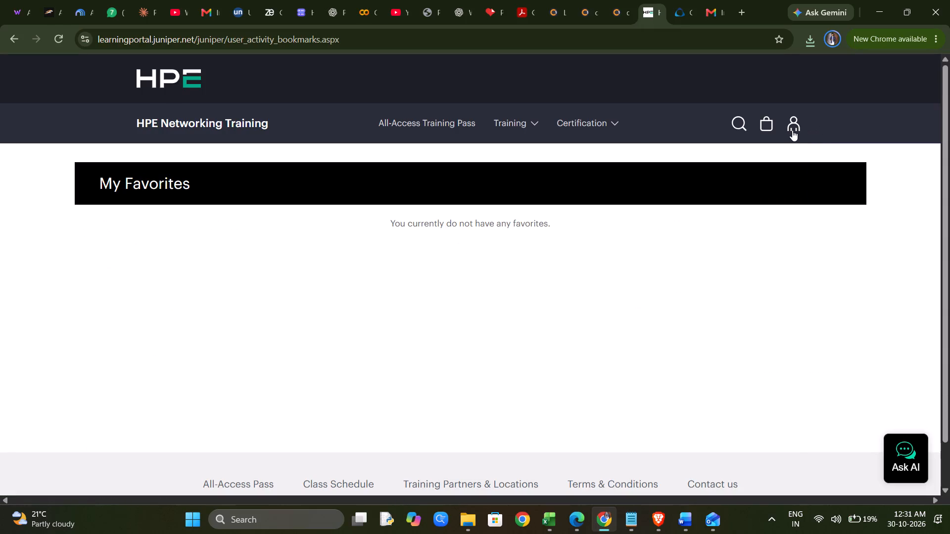
left_click(792, 130)
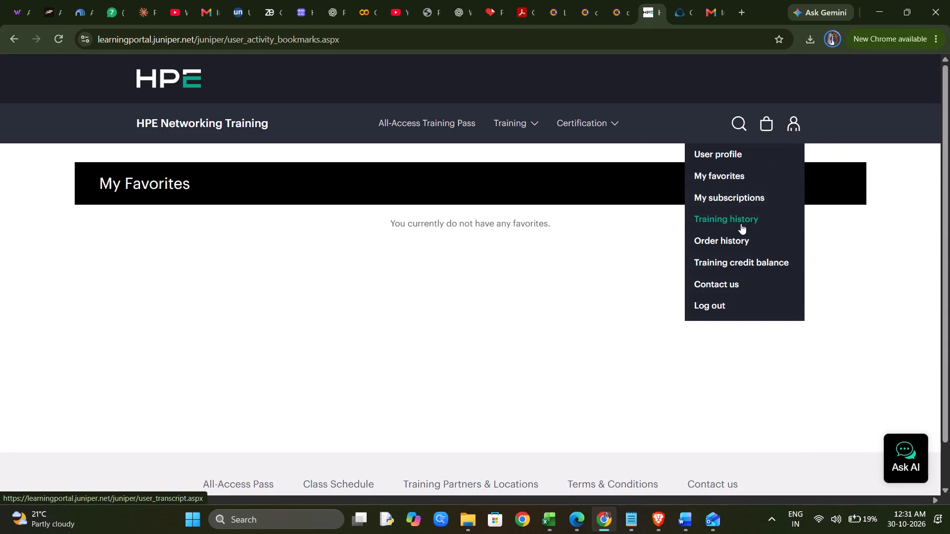
left_click(741, 223)
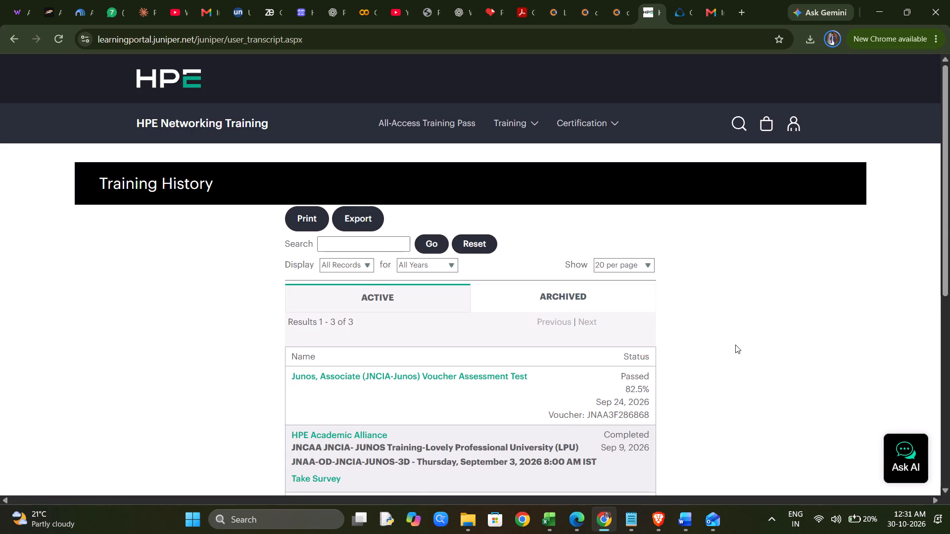
scroll(735, 345, "down", 4)
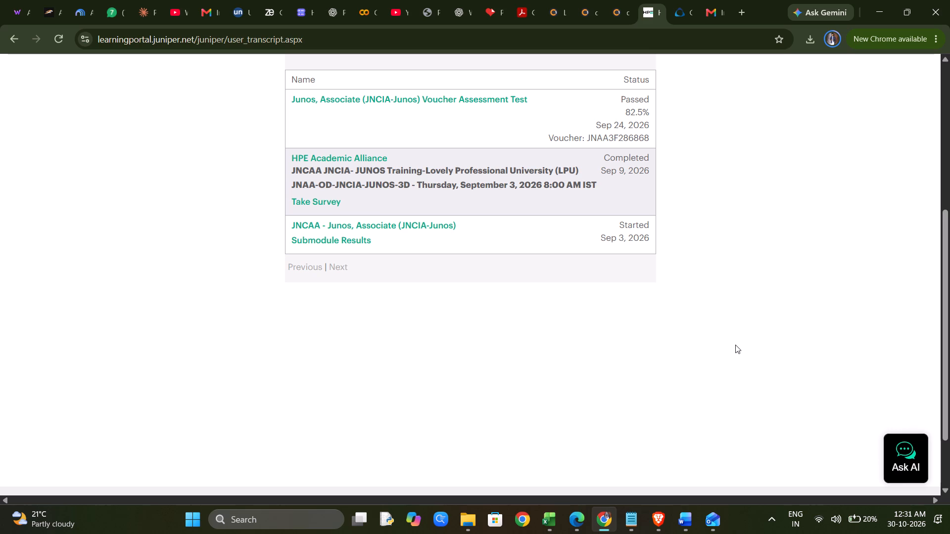
scroll(735, 345, "up", 4)
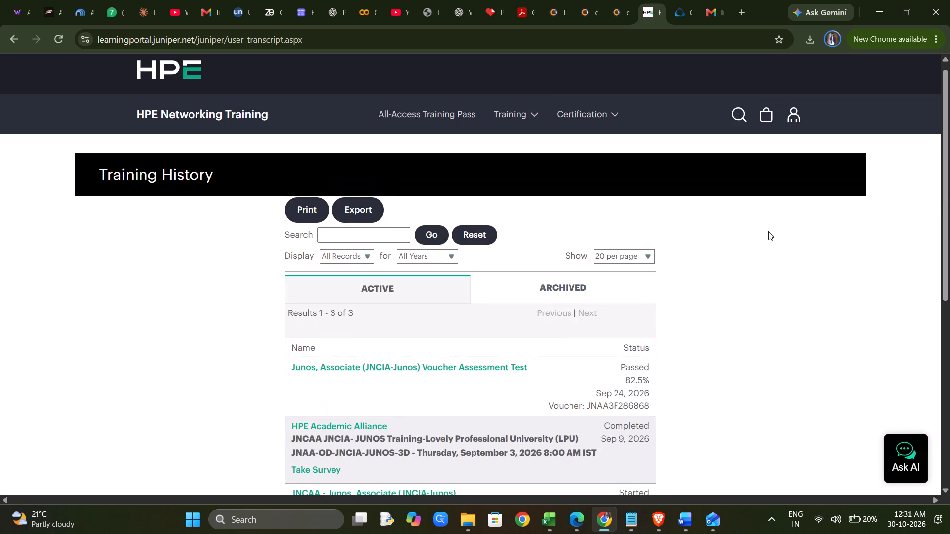
left_click(790, 129)
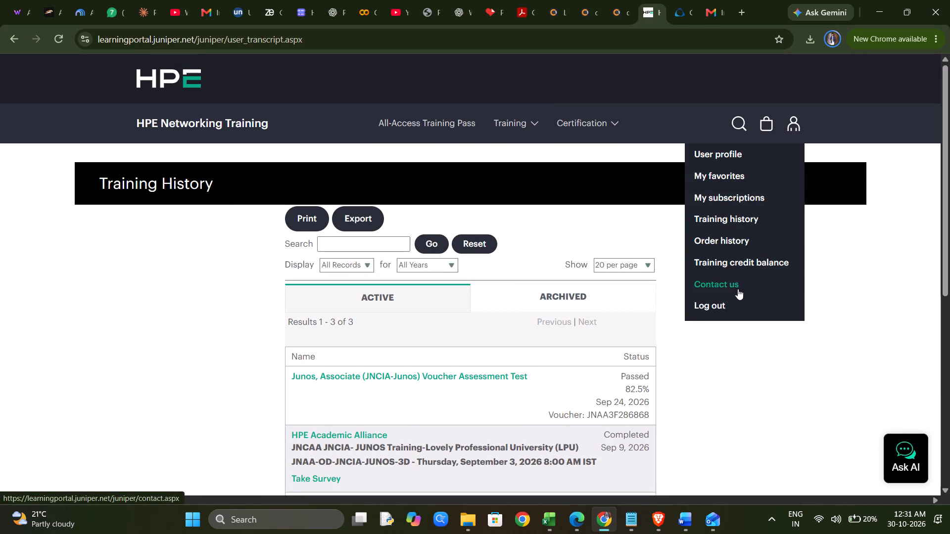
Go to certification management and download the Junos, Associate certificate from the certification status list.
left_click(589, 129)
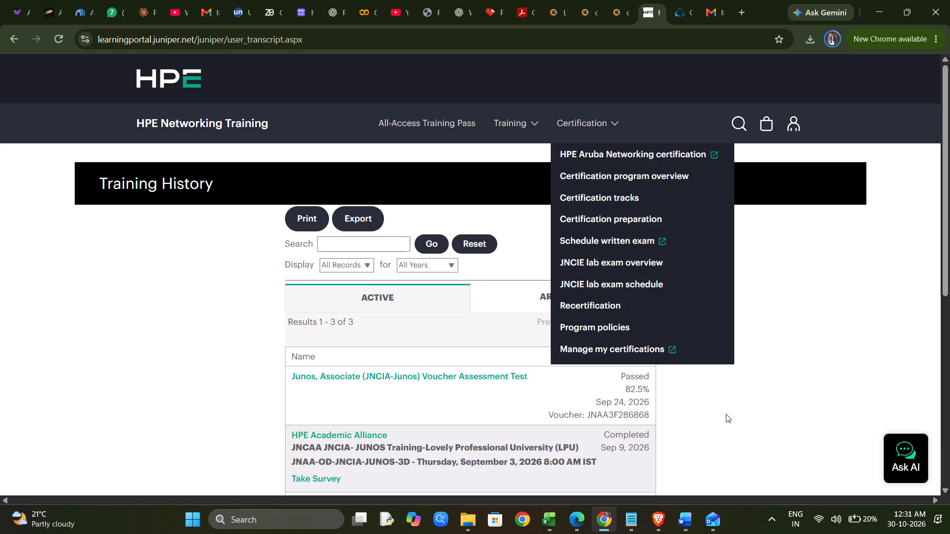
left_click(635, 350)
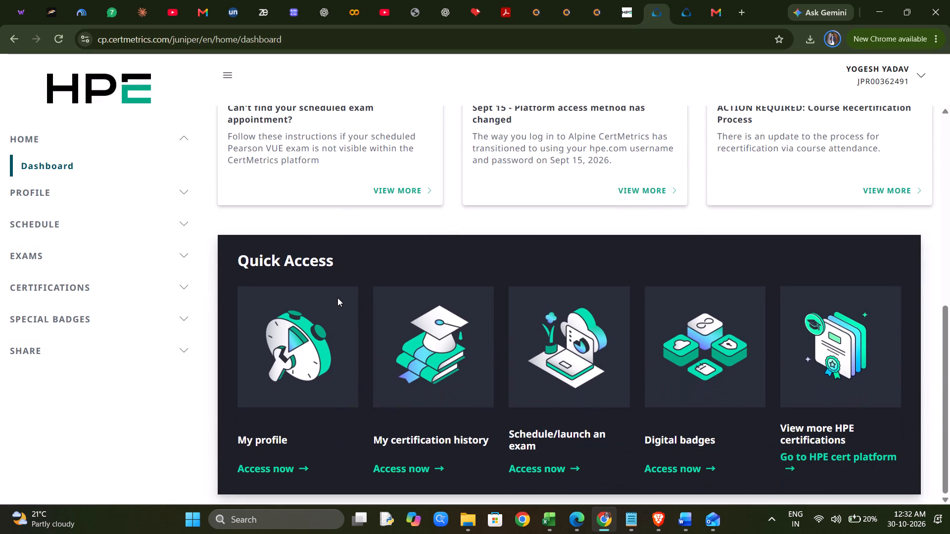
scroll(337, 298, "down", 1)
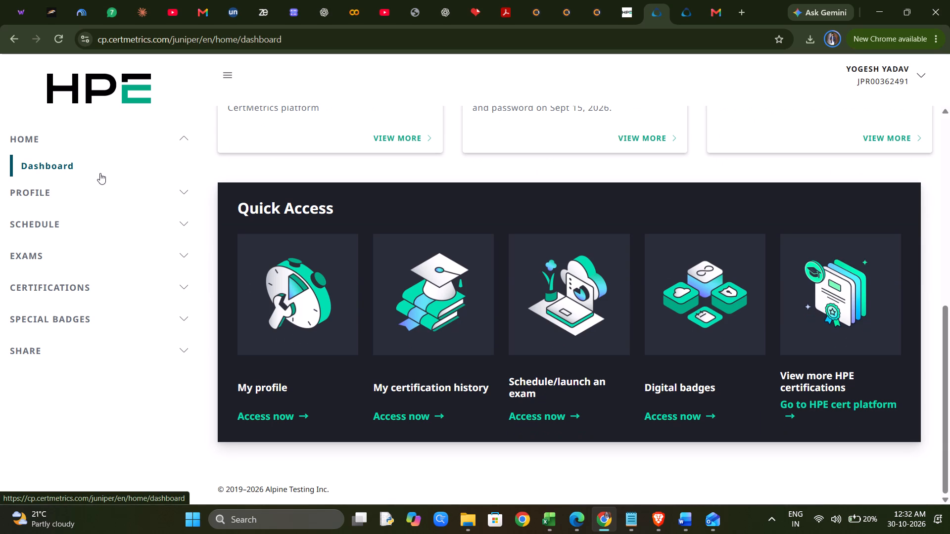
left_click(88, 280)
left_click(81, 307)
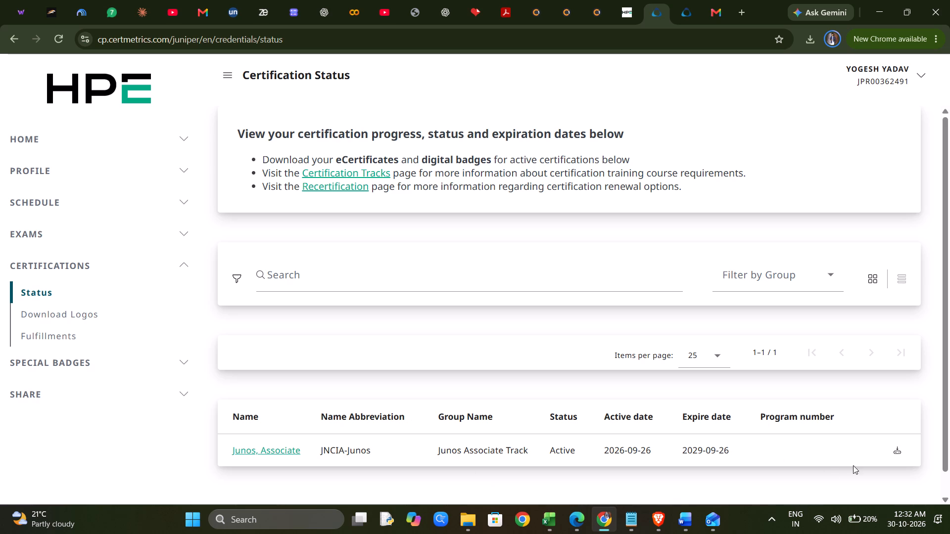
left_click(898, 453)
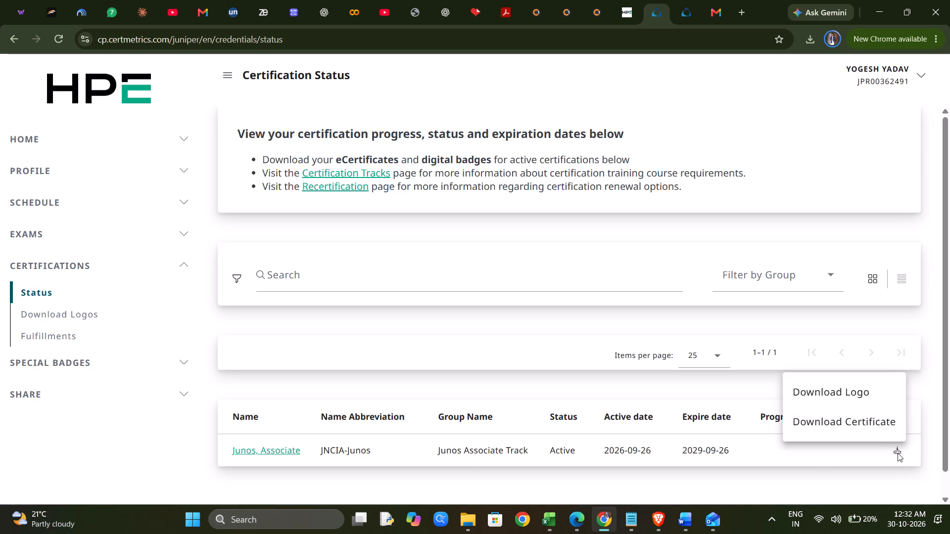
left_click(857, 428)
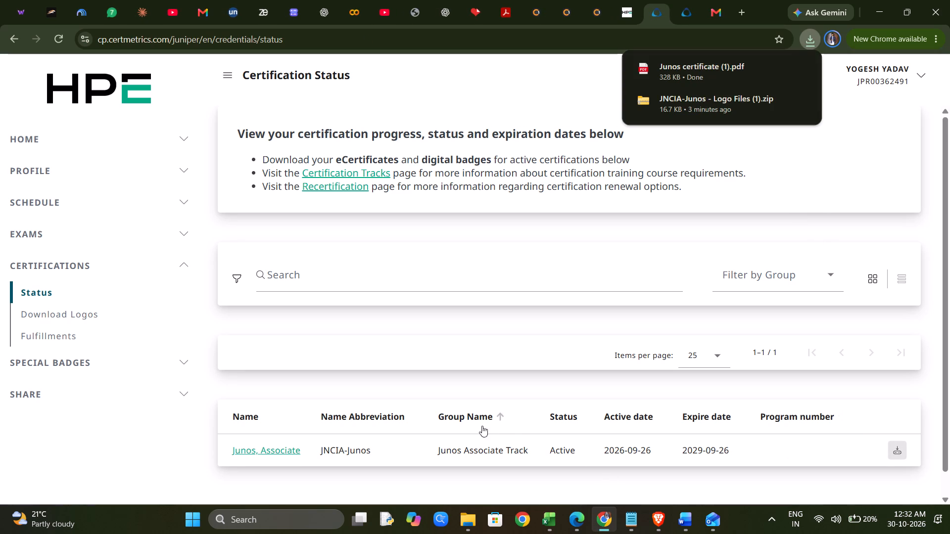
Open the Junos, Associate certification details and follow the verification ID link to the public credential verification page.
left_click(277, 458)
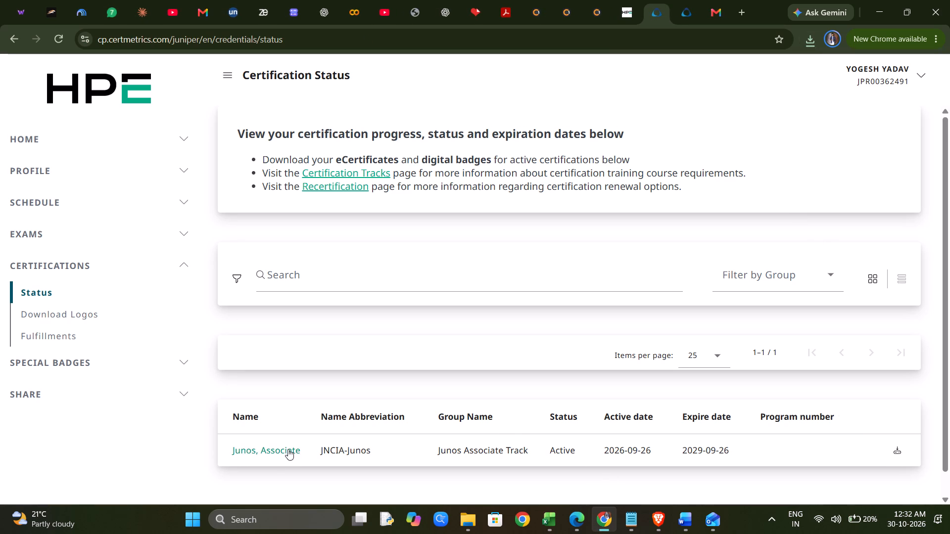
left_click(288, 449)
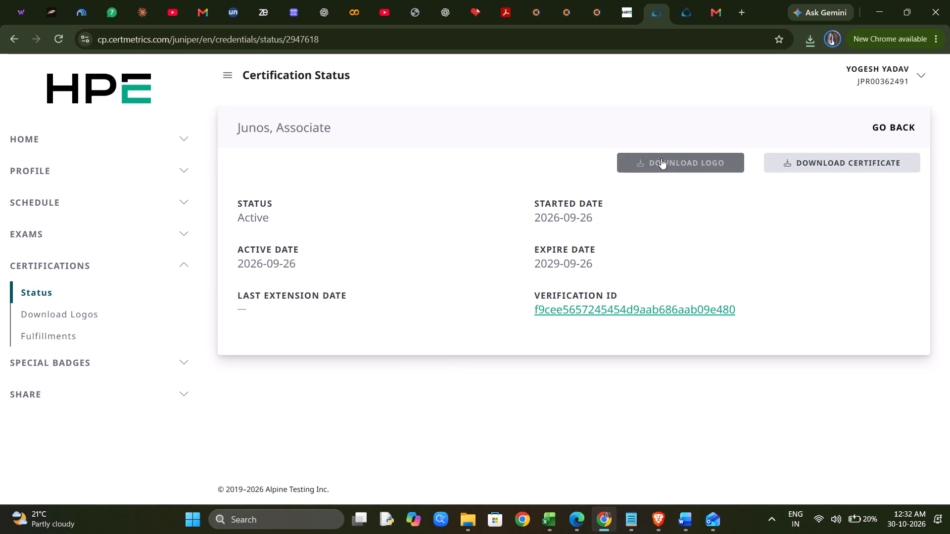
scroll(633, 238, "down", 2)
scroll(633, 238, "up", 2)
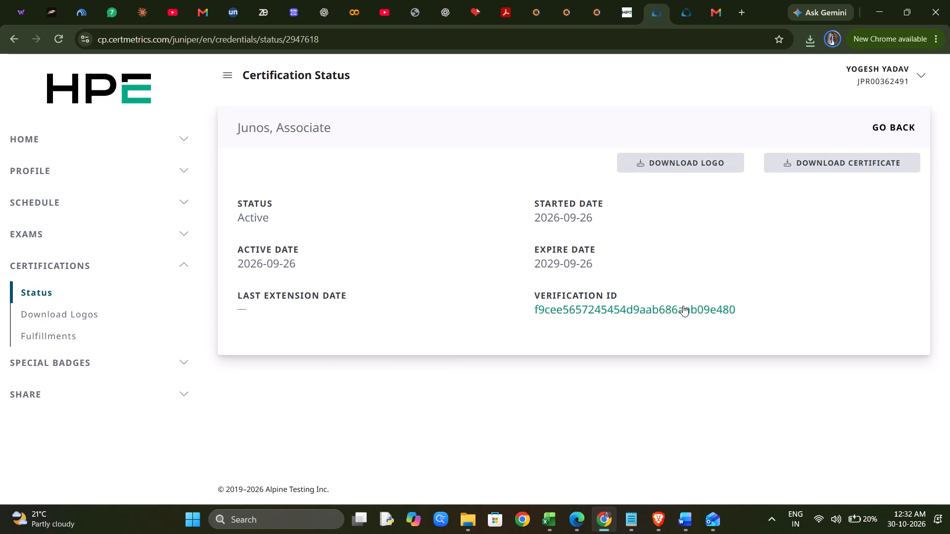
left_click(662, 311)
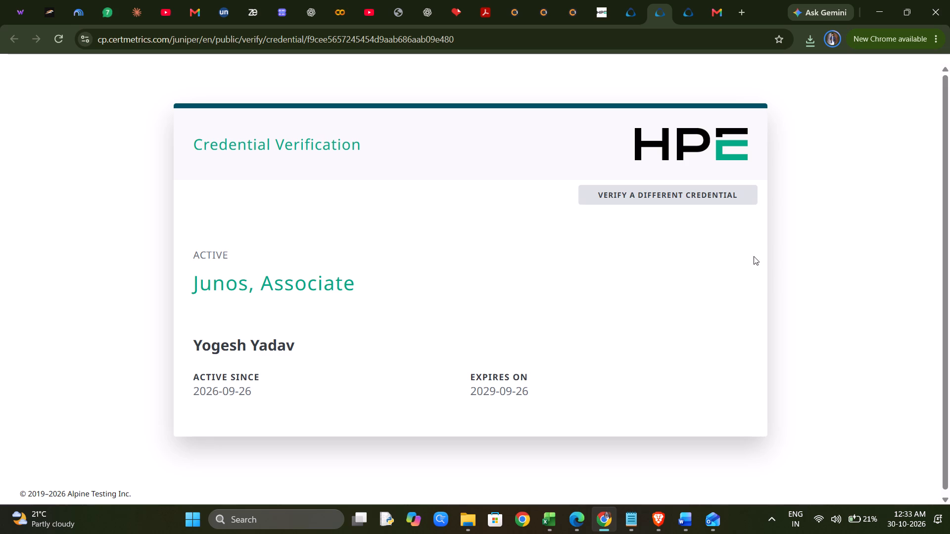
Open the downloaded Junos certificate (1).pdf and read through it, including the verification details at the bottom.
left_click(808, 37)
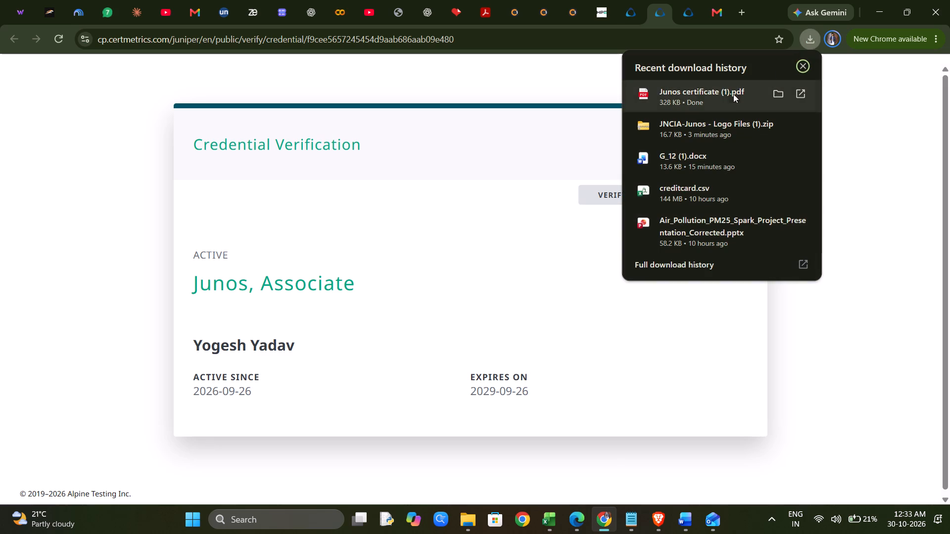
left_click(729, 97)
scroll(706, 306, "down", 1)
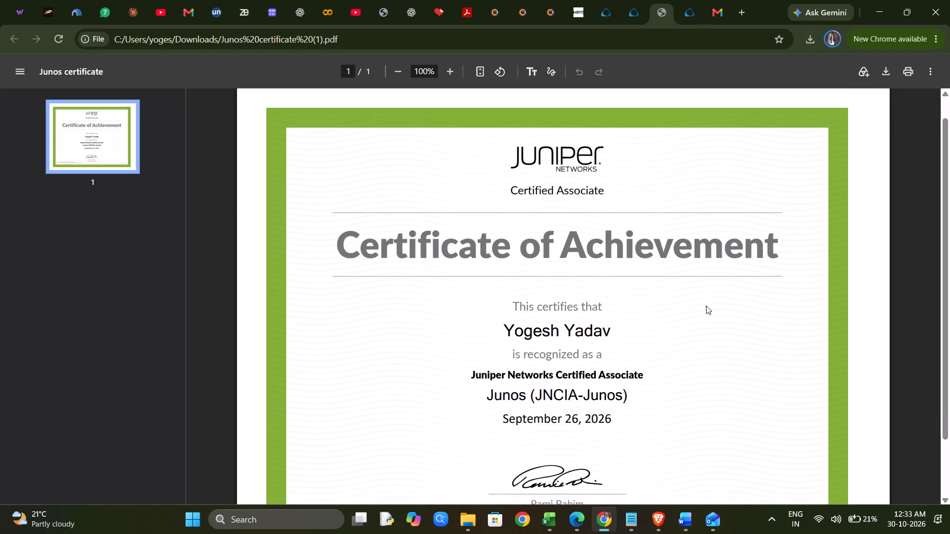
scroll(706, 306, "down", 2)
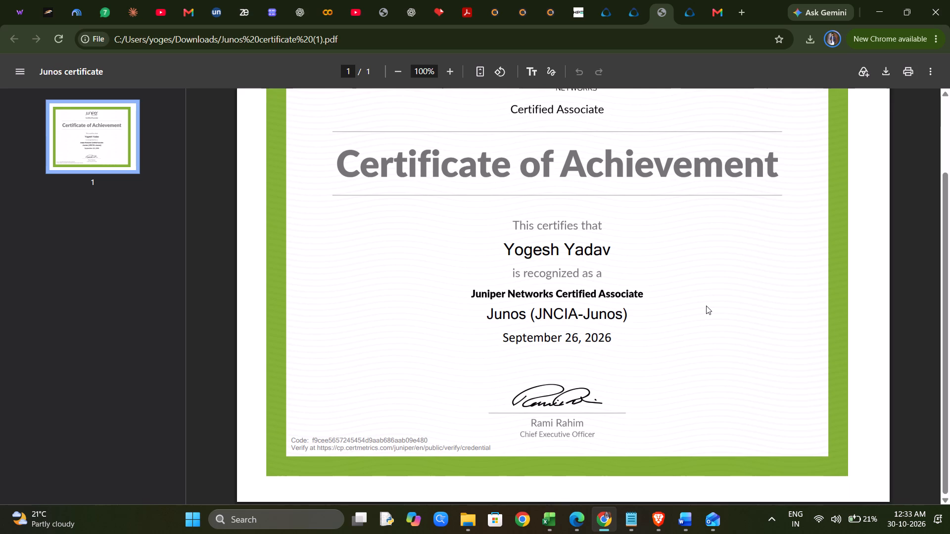
scroll(706, 306, "up", 2)
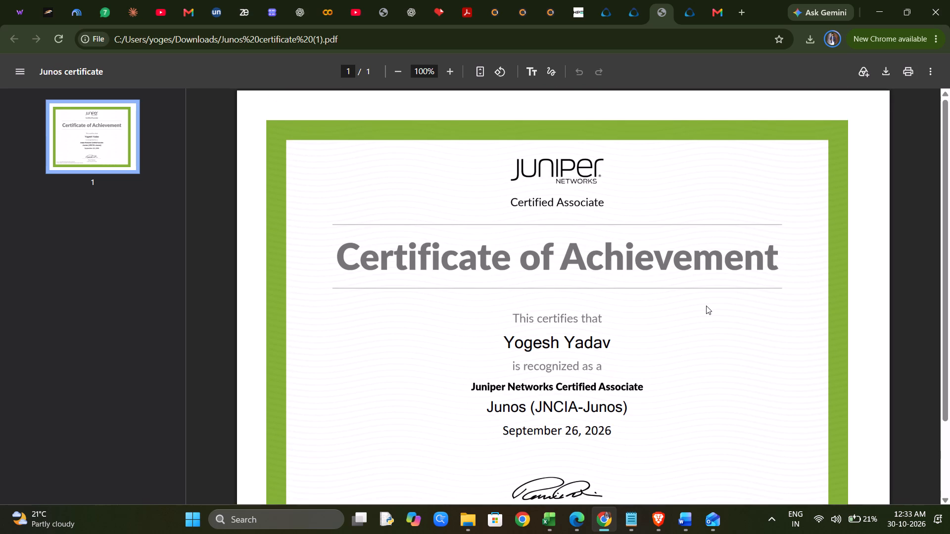
scroll(706, 306, "down", 1)
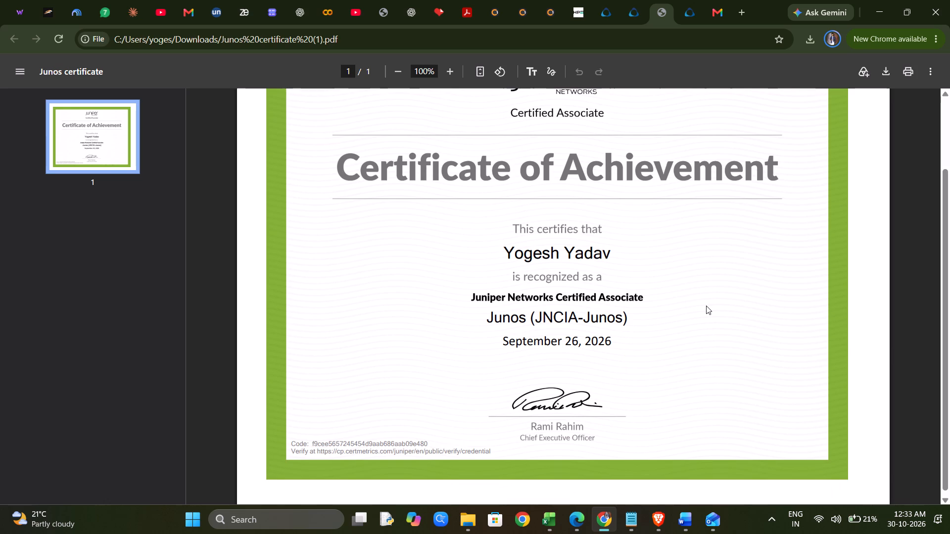
Add "(Jncia-Junos)" after HPE Junos in the Certificates section of G_12, taking the name from the Junos certificate PDF.
scroll(706, 306, "down", 1)
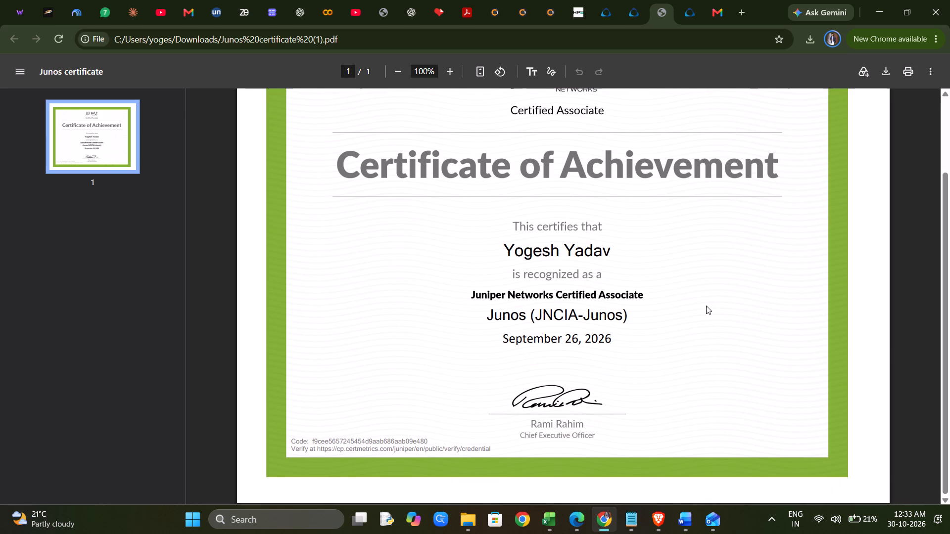
scroll(706, 306, "up", 1)
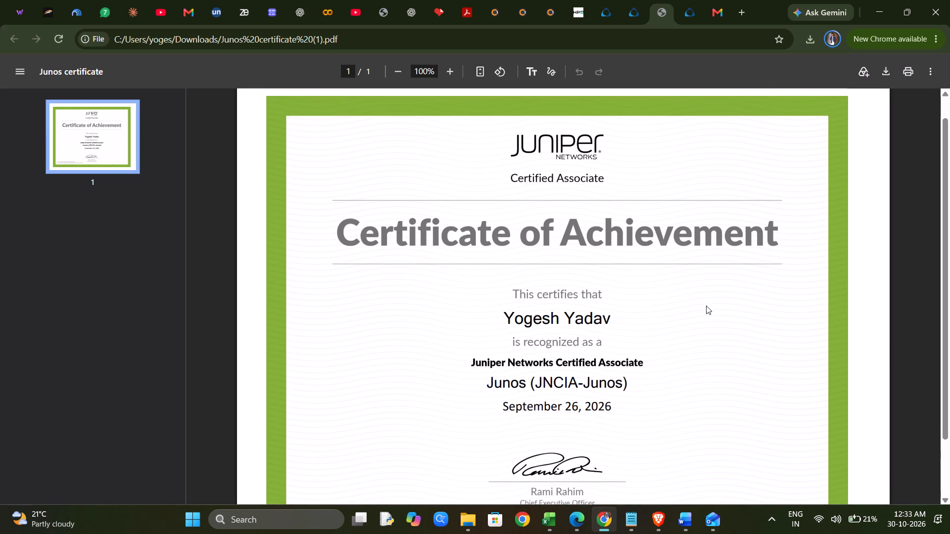
left_click(689, 513)
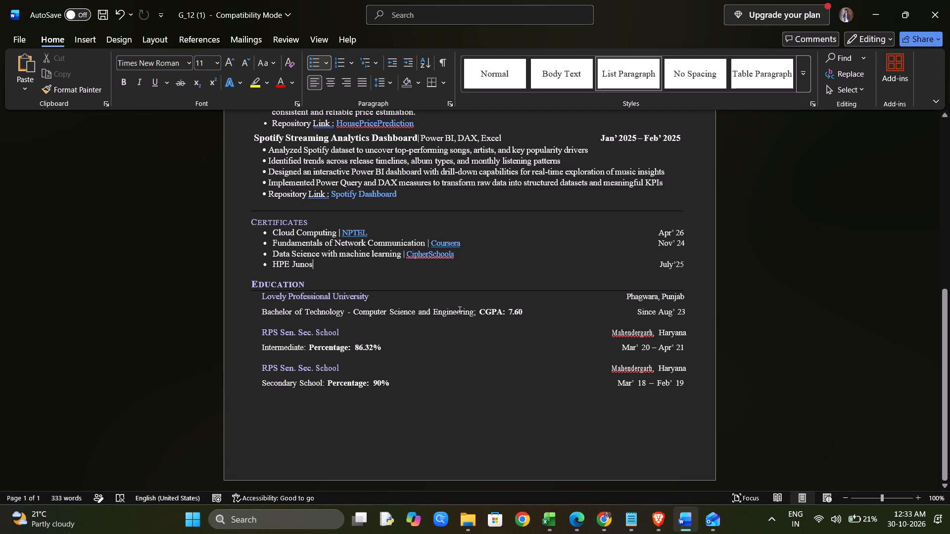
type("(Jncis")
key("BackSpace")
key("BackSpace")
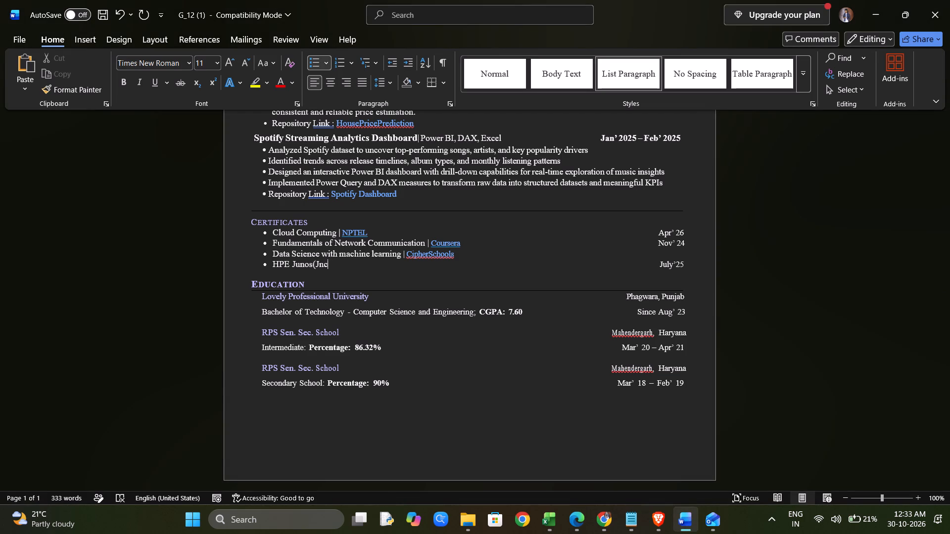
type("ia")
key("space")
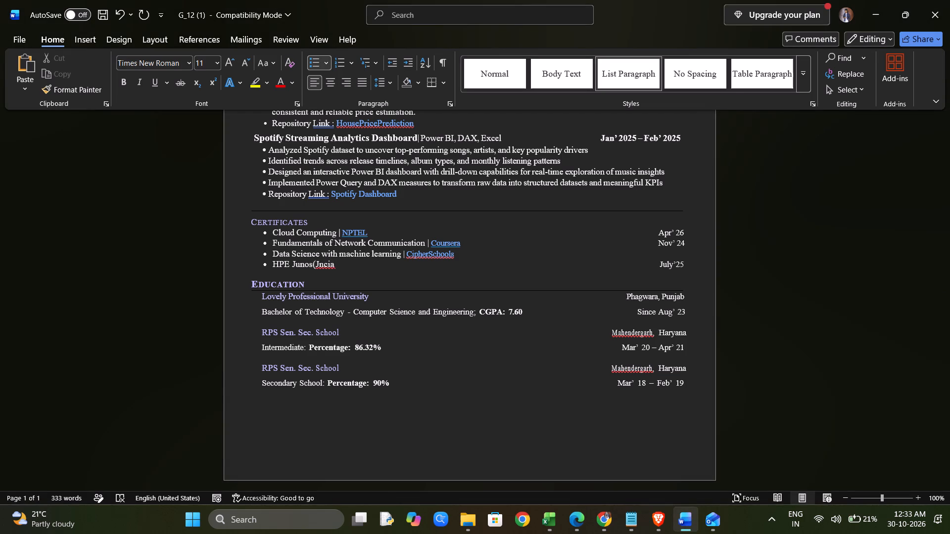
left_click(600, 515)
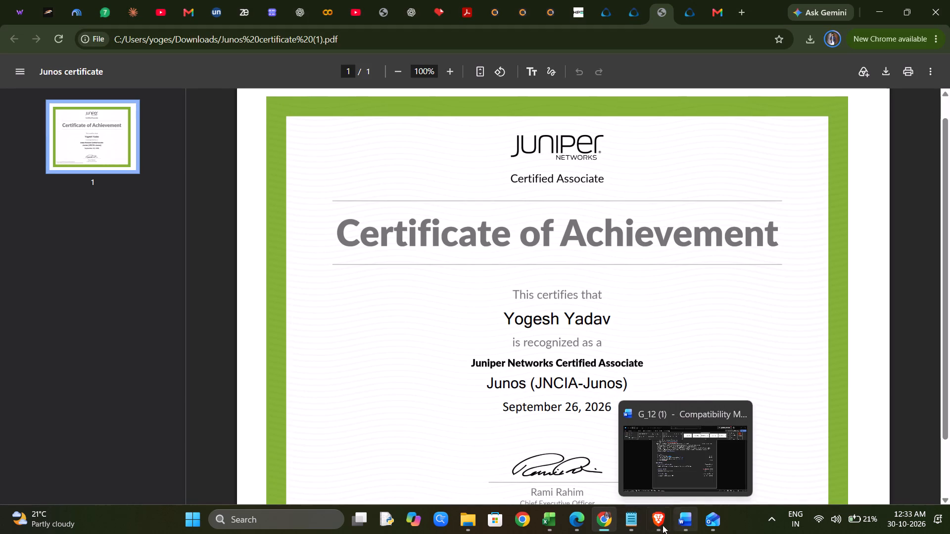
left_click(691, 522)
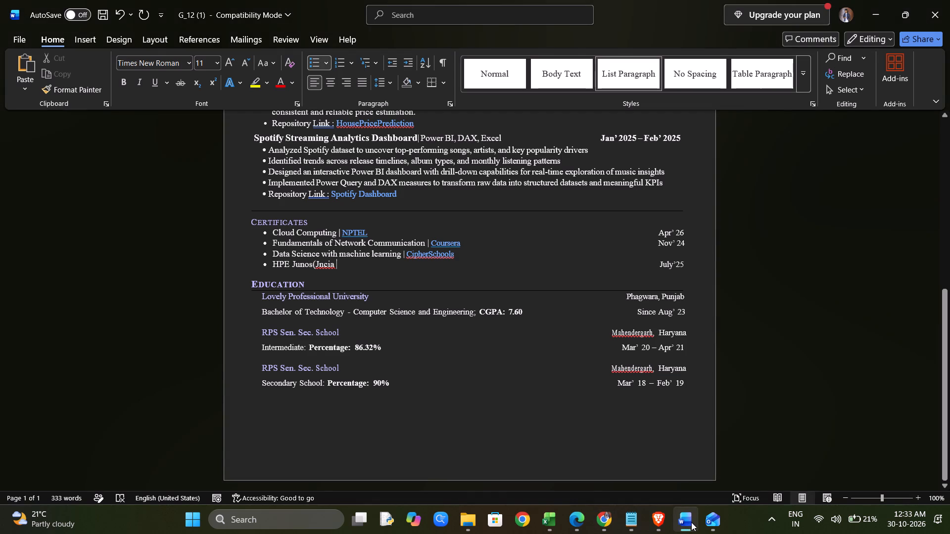
key("BackSpace")
key("minus")
type("Junos)")
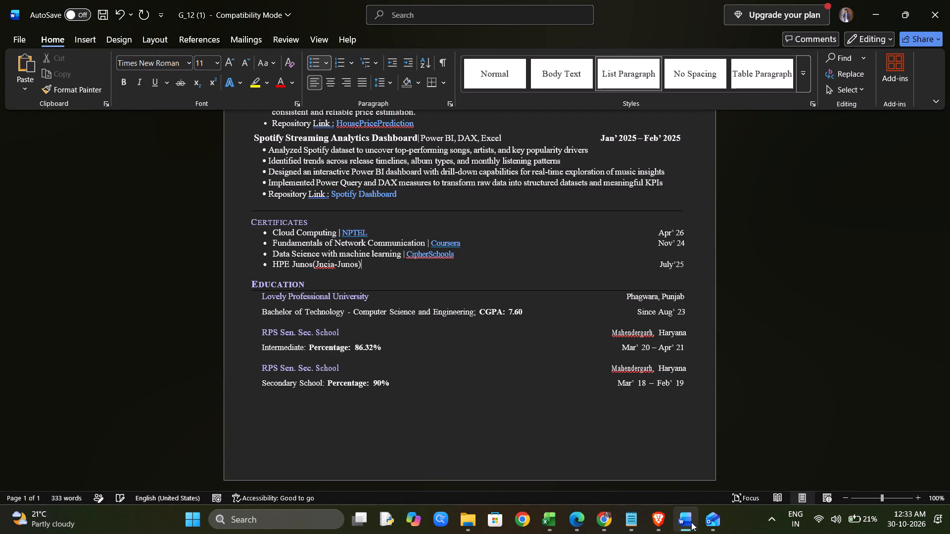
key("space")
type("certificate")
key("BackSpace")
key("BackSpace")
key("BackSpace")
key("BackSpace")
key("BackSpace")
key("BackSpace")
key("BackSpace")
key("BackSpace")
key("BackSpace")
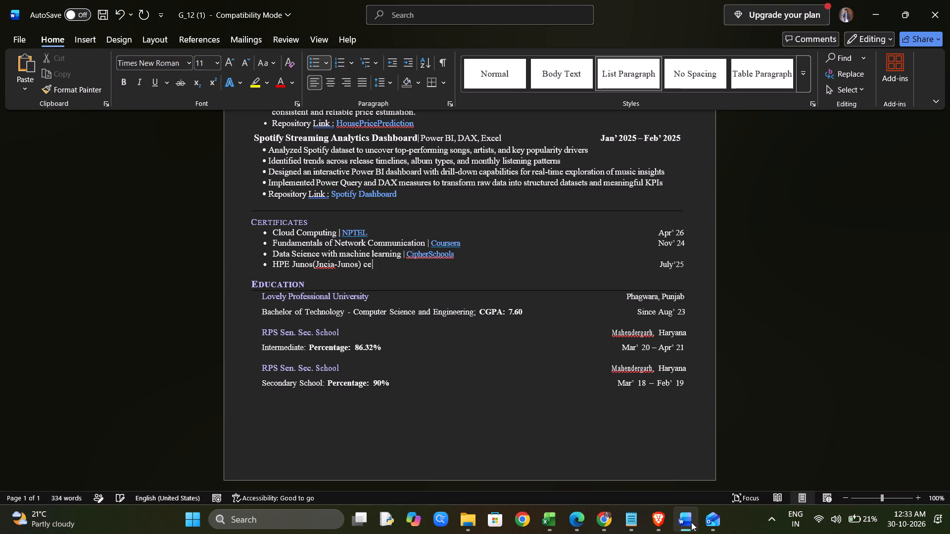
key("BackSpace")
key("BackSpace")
Recheck the certificate's wording and replace "Jncia" with "JNCIA" in the HPE Junos entry of G_12.
left_click(599, 521)
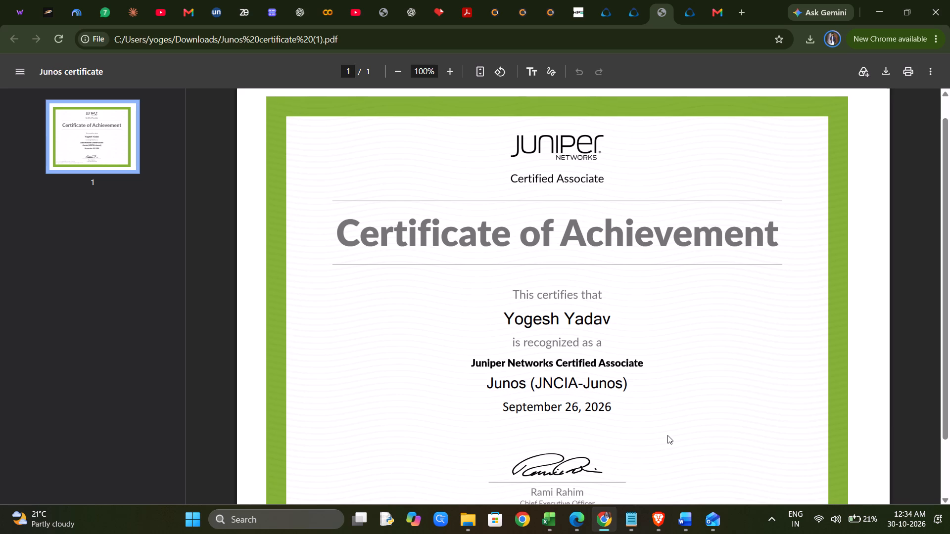
scroll(667, 435, "down", 1)
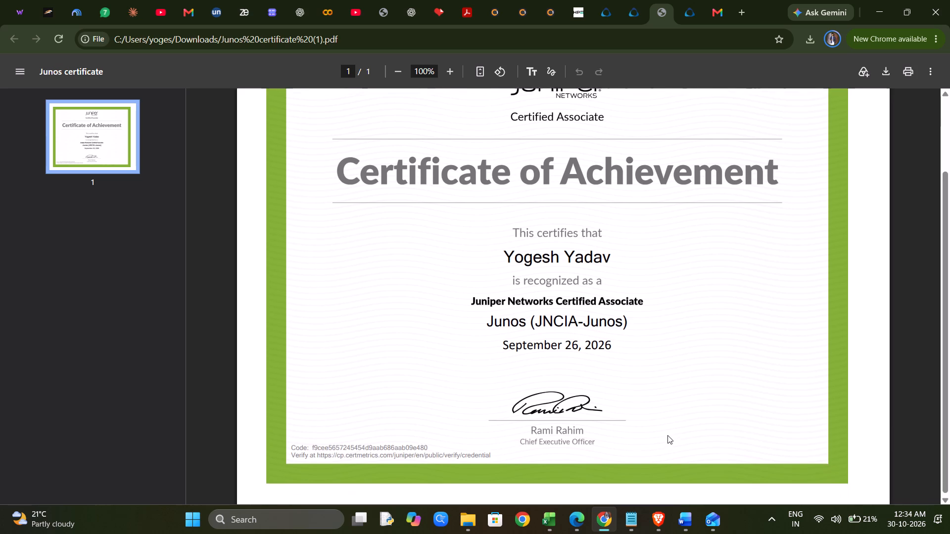
scroll(667, 435, "down", 1)
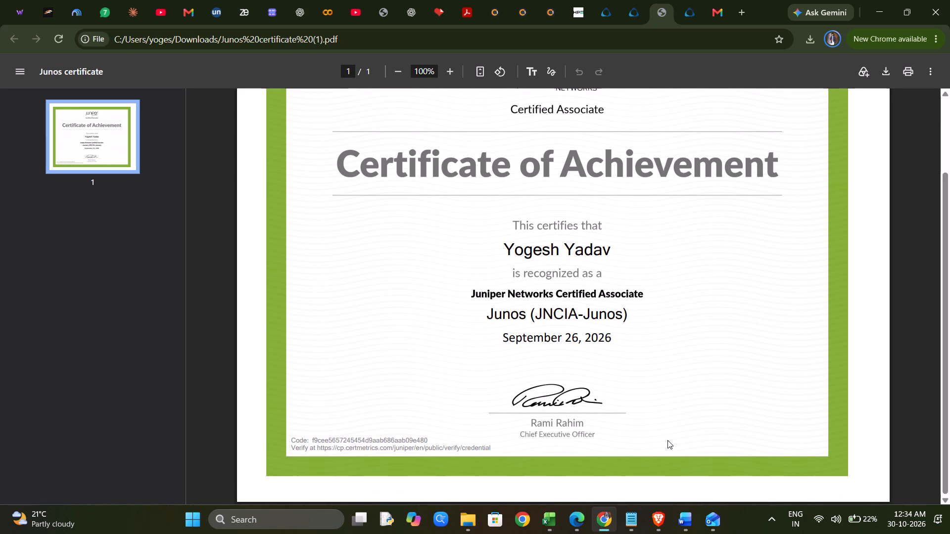
scroll(667, 440, "up", 2)
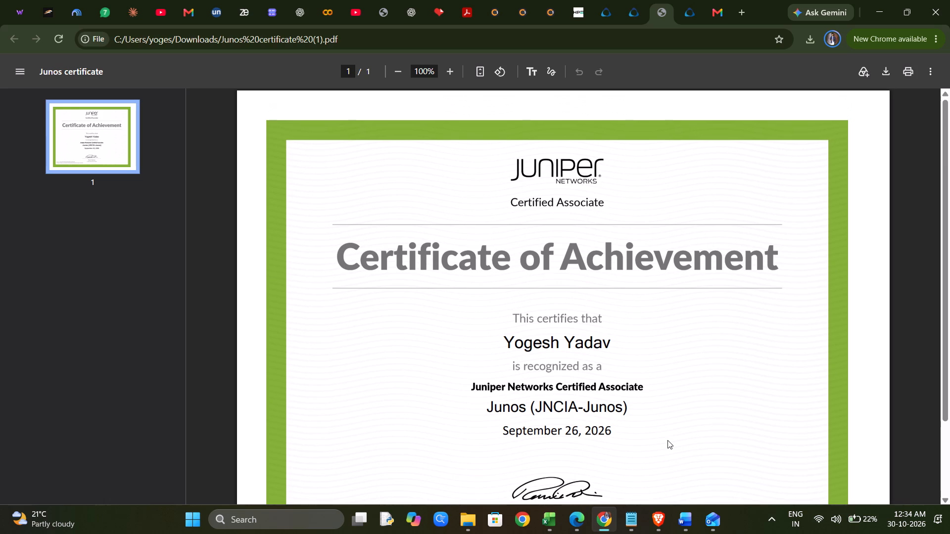
left_click(690, 516)
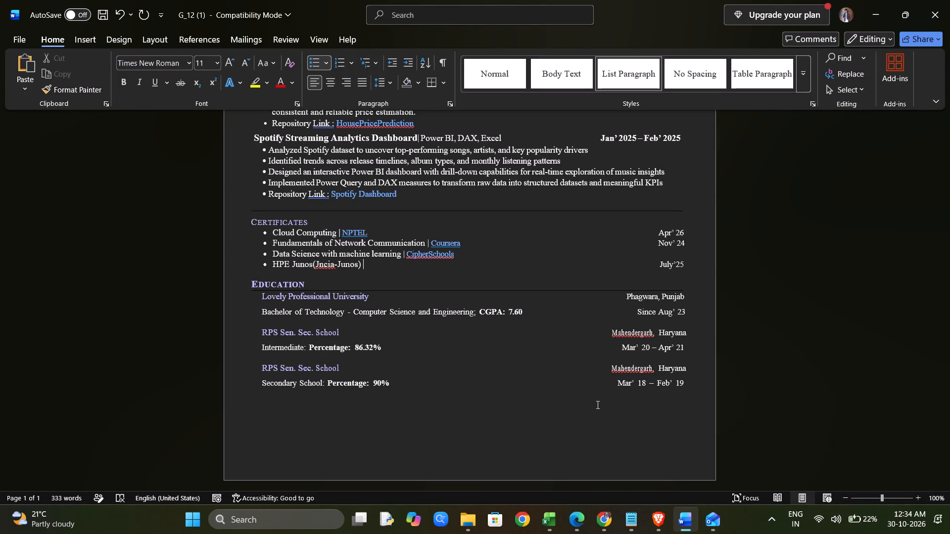
left_click(612, 513)
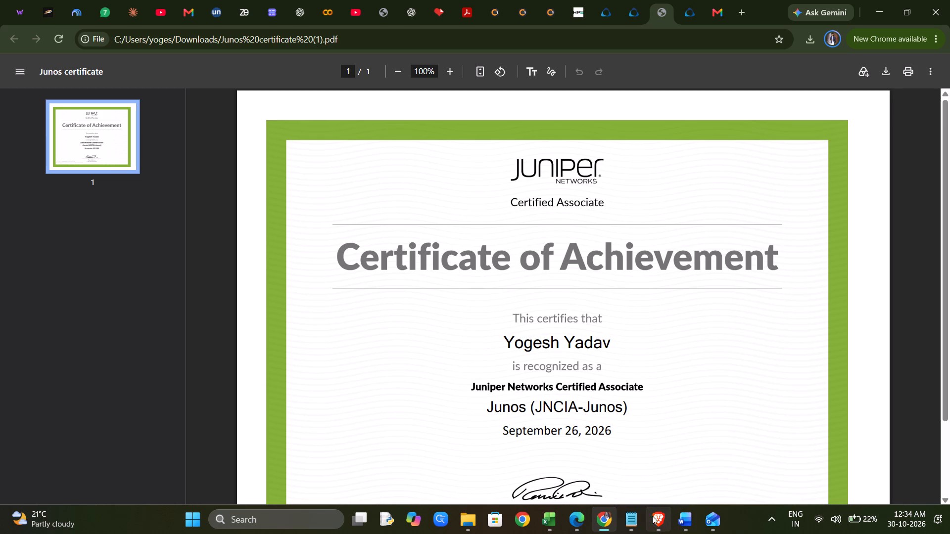
left_click(689, 521)
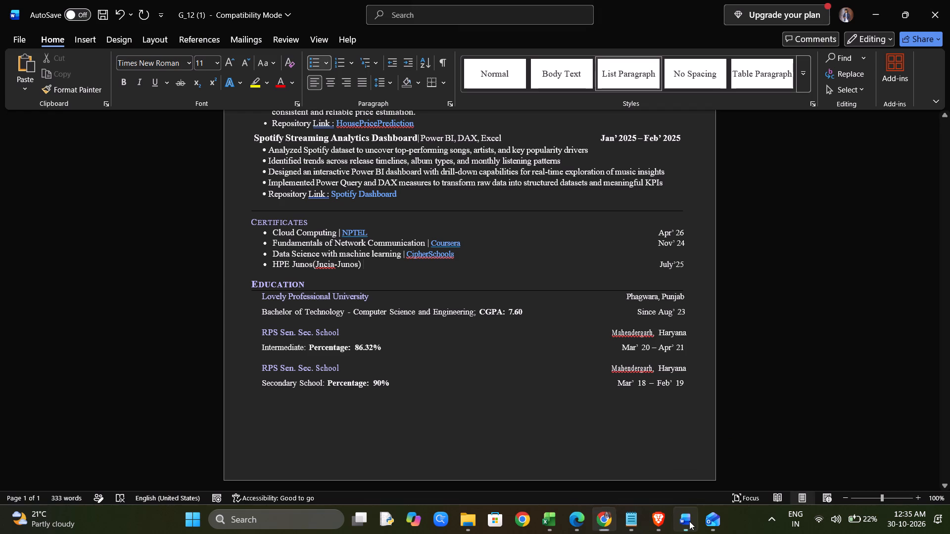
left_click(332, 260)
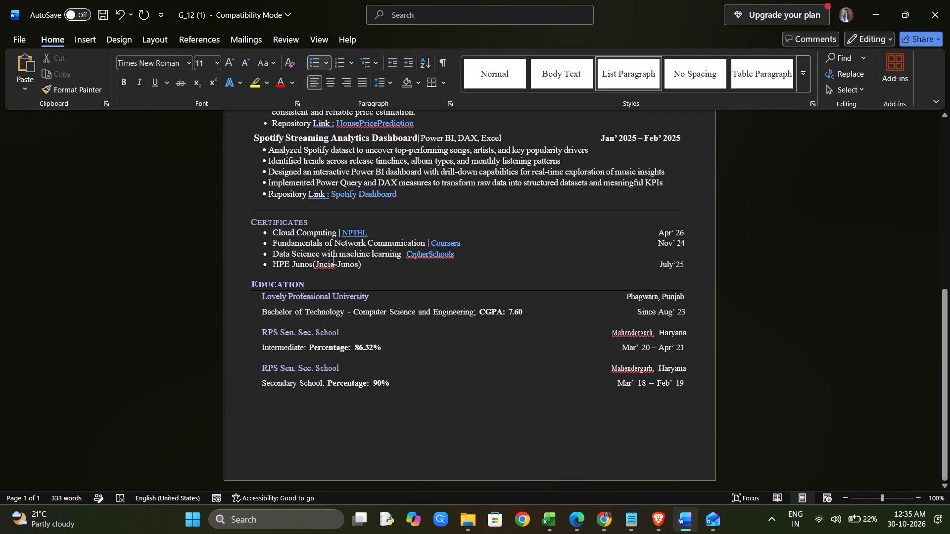
key("Right")
key("BackSpace")
key("BackSpace")
key("BackSpace")
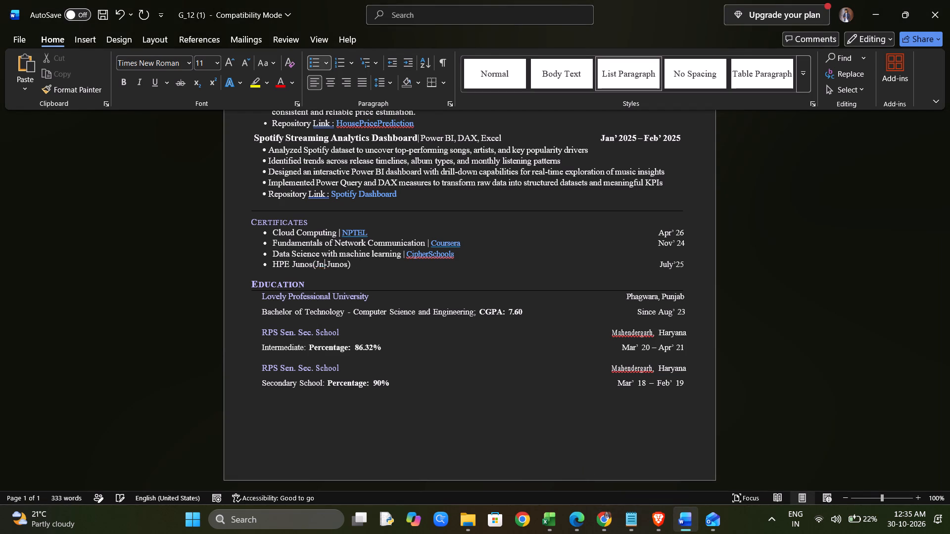
key("BackSpace")
key("BackSpace")
type("JNCI")
key("shift+a")
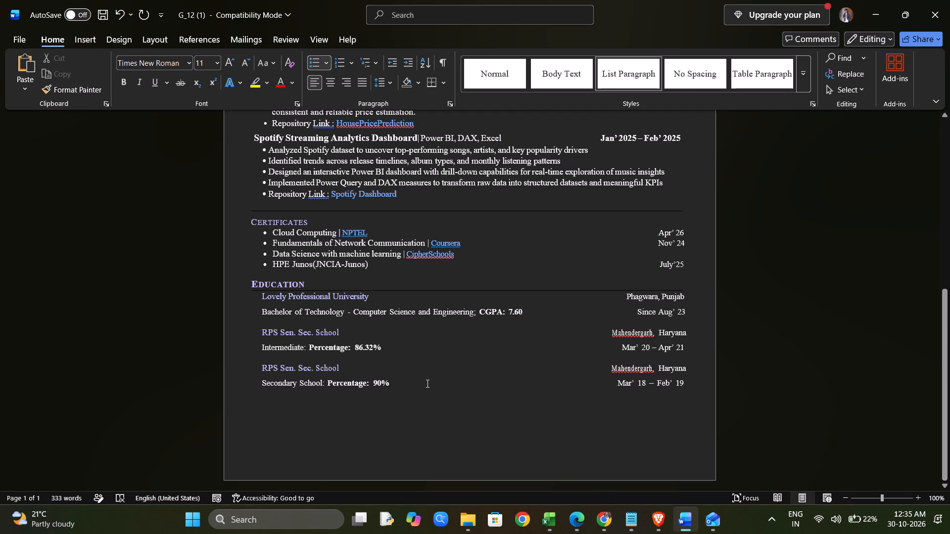
Put spaces around the hyphen so the HPE Junos entry's brackets read "(JNCIA - Junos)".
key("space")
key("Right")
key("space")
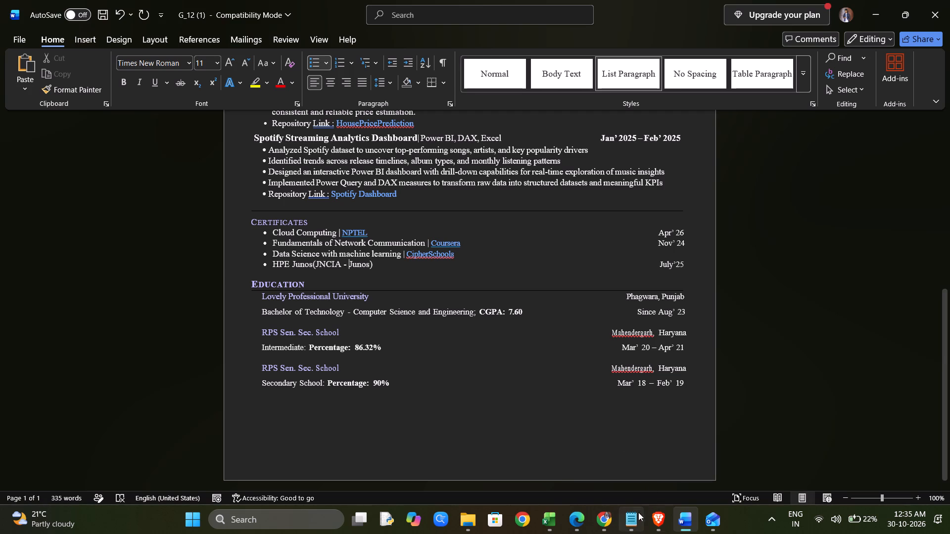
left_click(609, 516)
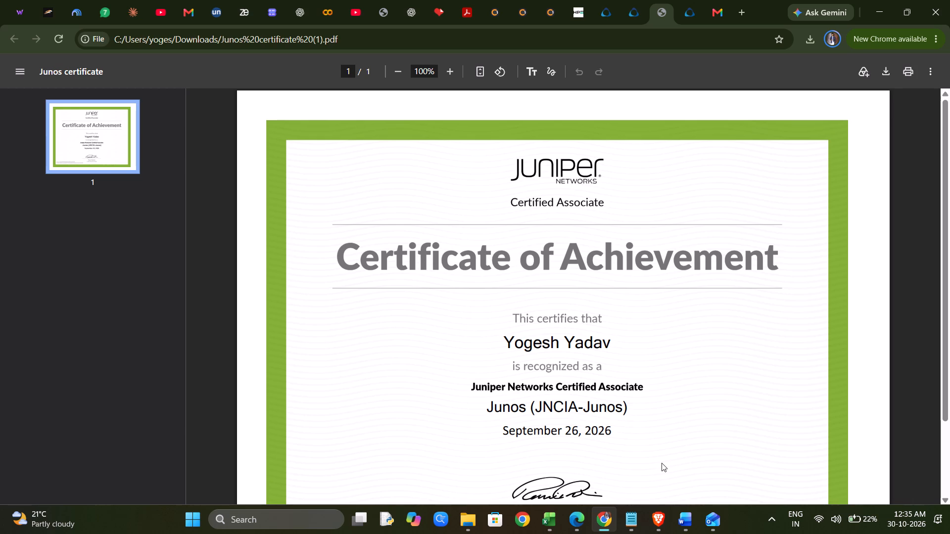
left_click(598, 516)
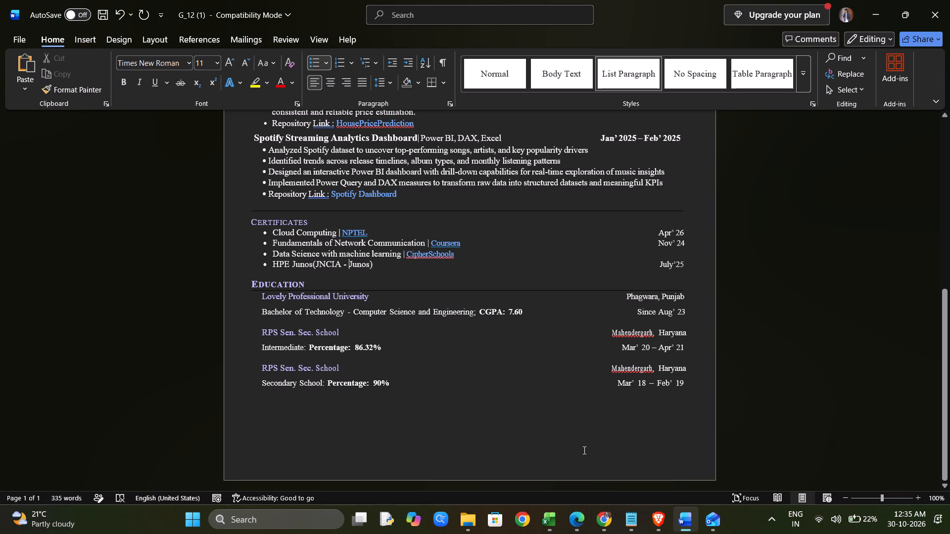
key("Right")
key("Right")
key("Right")
key("Right")
key("Right")
key("Right")
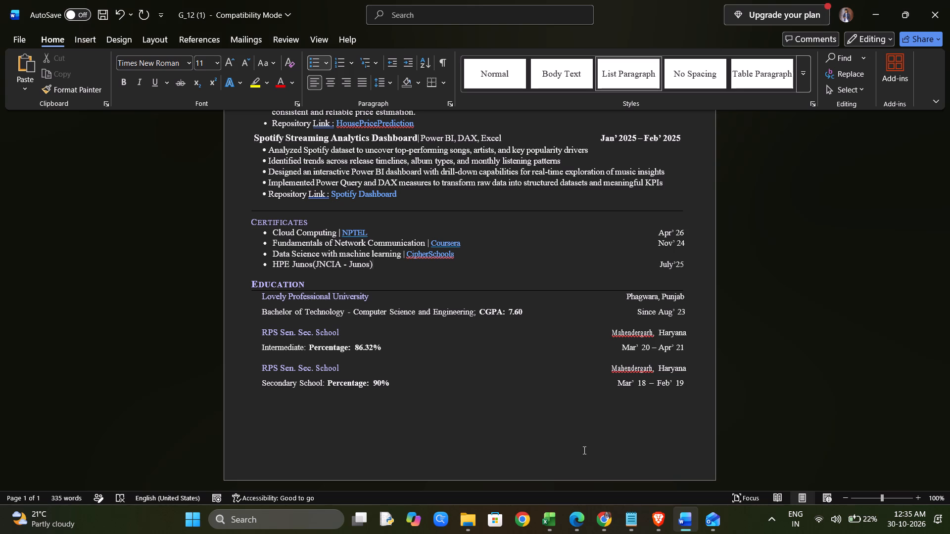
Switch to Chrome, copy the file address of Junos certificate (1).pdf and open it in a new tab.
left_click(614, 517)
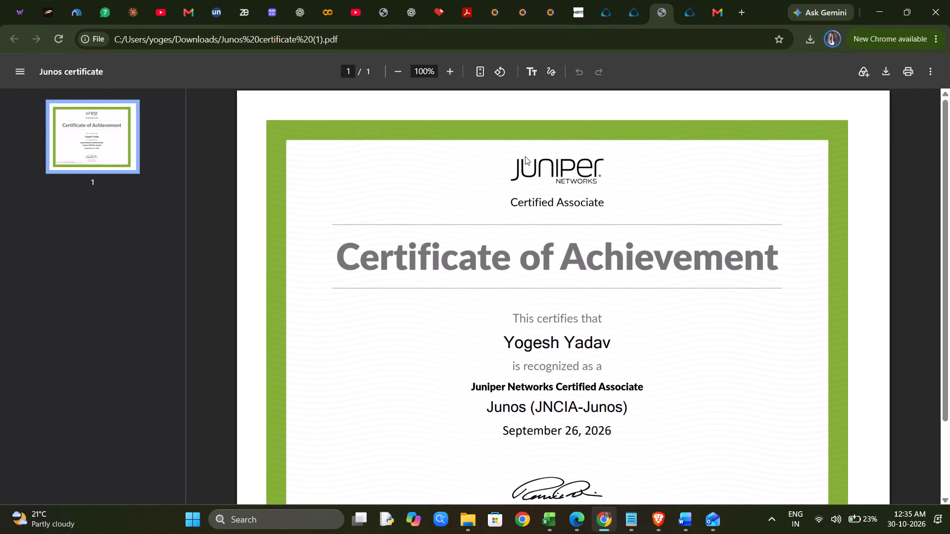
left_click(368, 46)
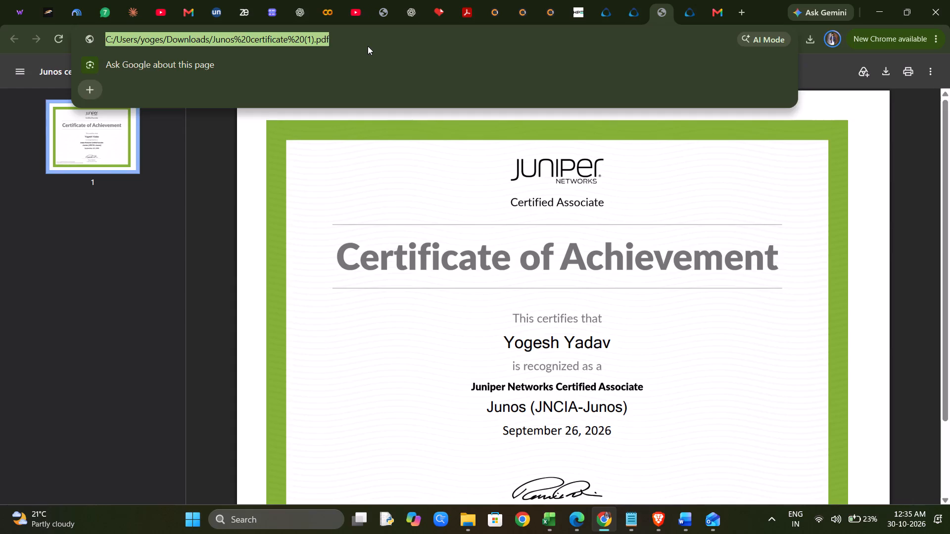
key("ctrl+c")
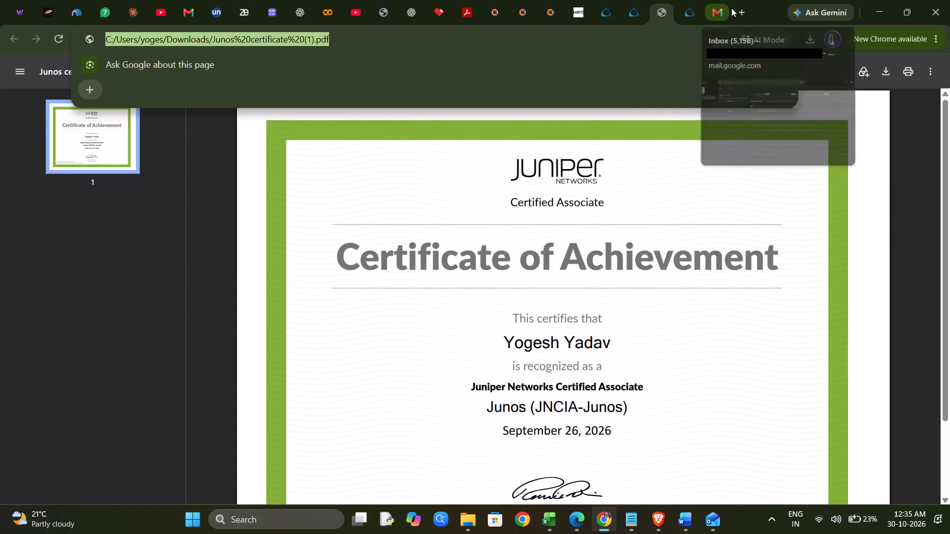
left_click(733, 9)
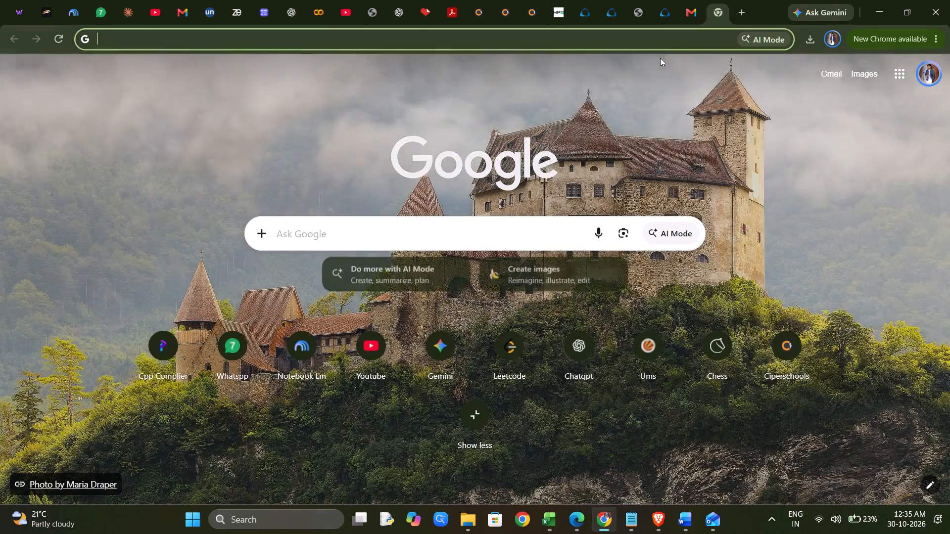
key("ctrl+v")
key("Return")
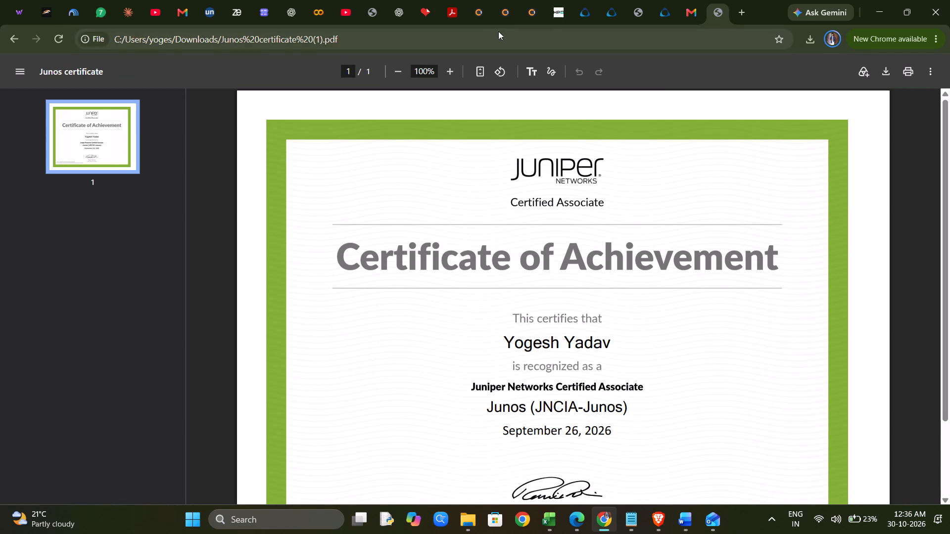
Ask Google AI Mode in a new tab whether the Junos certificate PDF's local file address can work as a hyperlink.
left_click(490, 36)
key("ctrl+c")
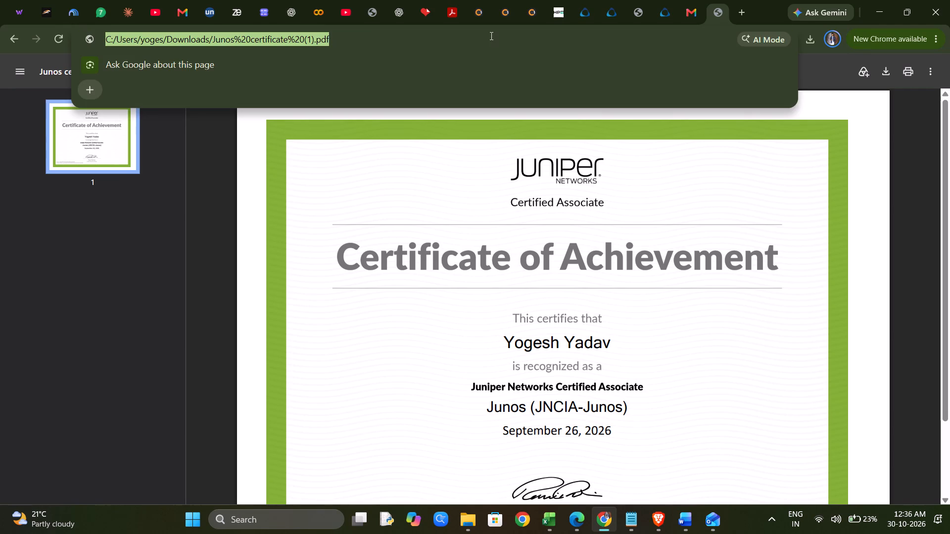
left_click(738, 11)
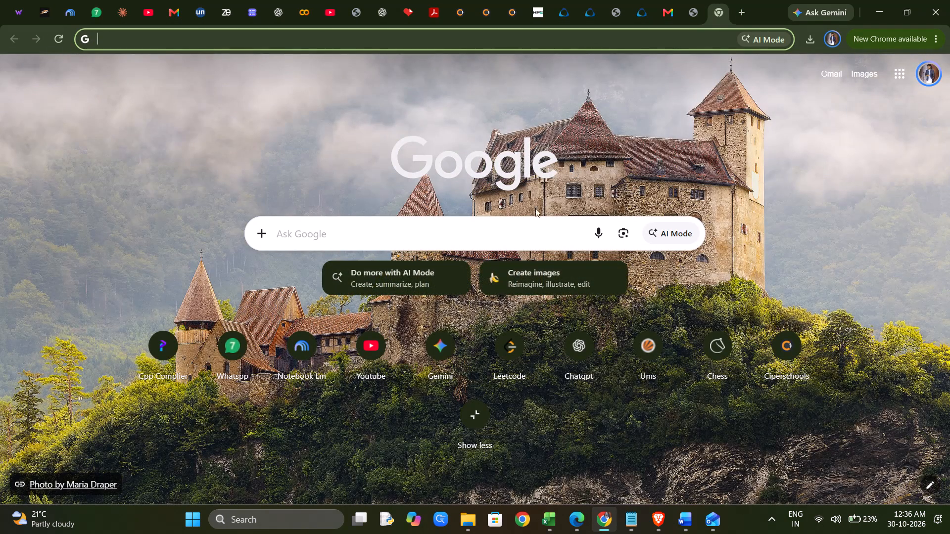
left_click(663, 239)
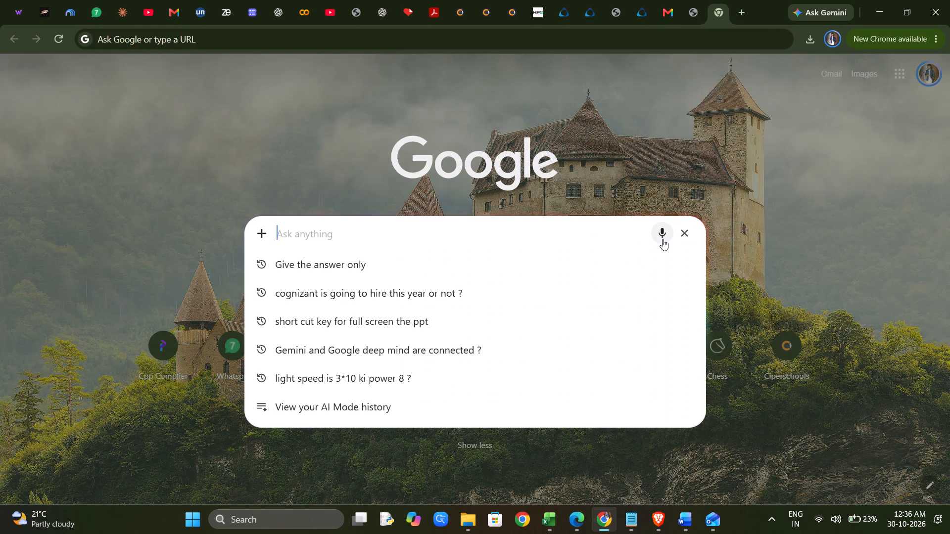
key("ctrl+v")
key("shift+Return")
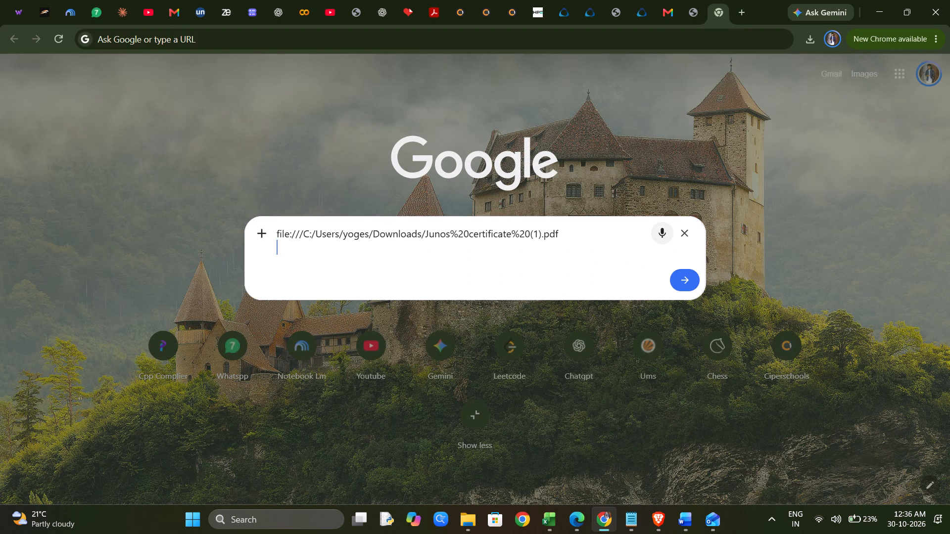
type("can h")
key("BackSpace")
type("this work as a")
key("space")
type("hyperlink ?")
key("Return")
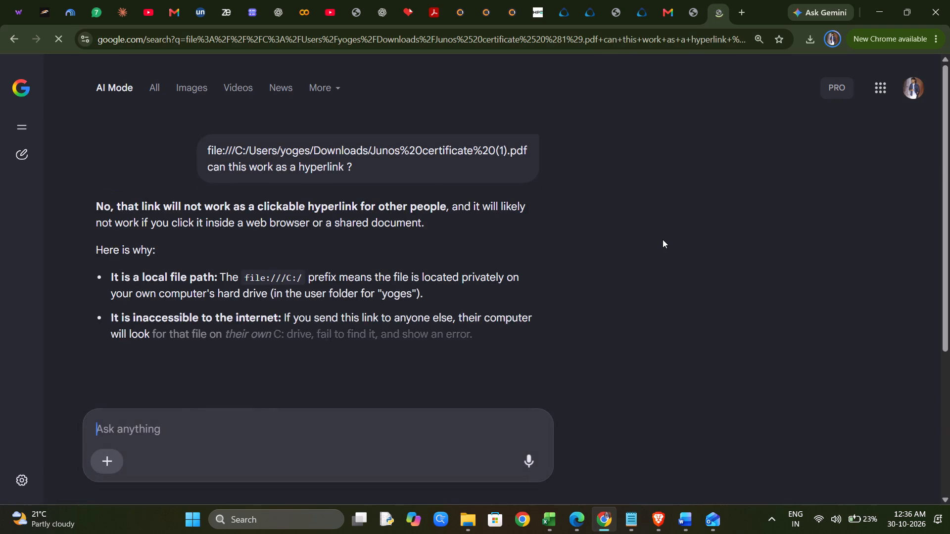
left_click(720, 15)
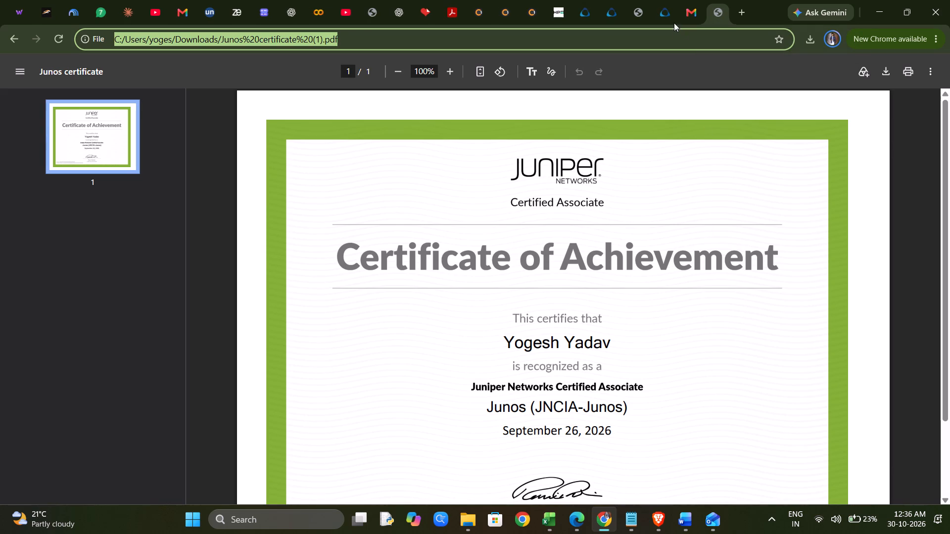
Find the open Credential Verification page for Junos, Associate and copy its web address.
left_click(658, 14)
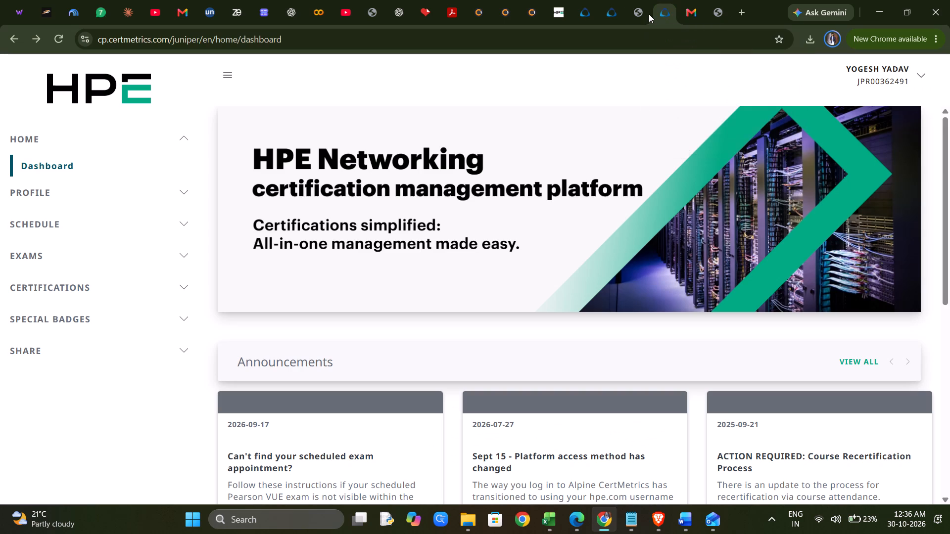
left_click(612, 11)
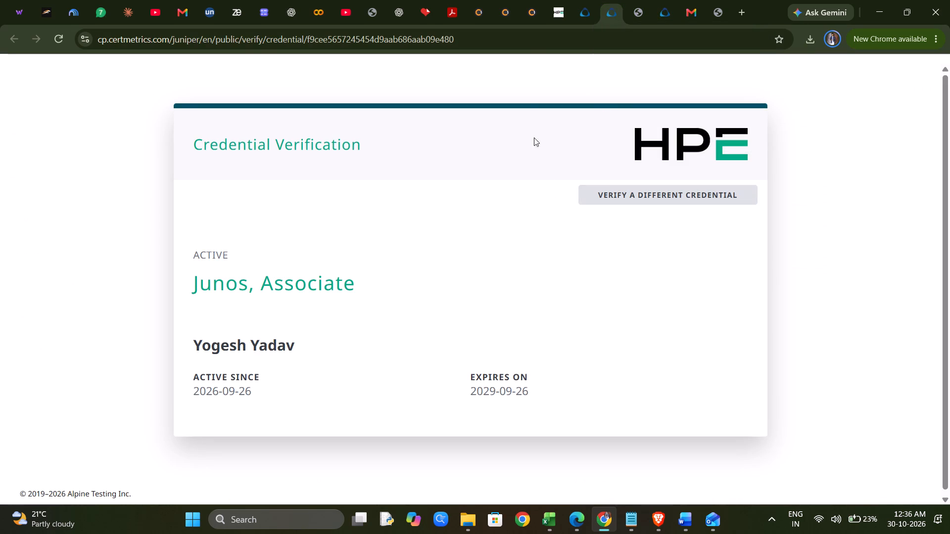
left_click(519, 33)
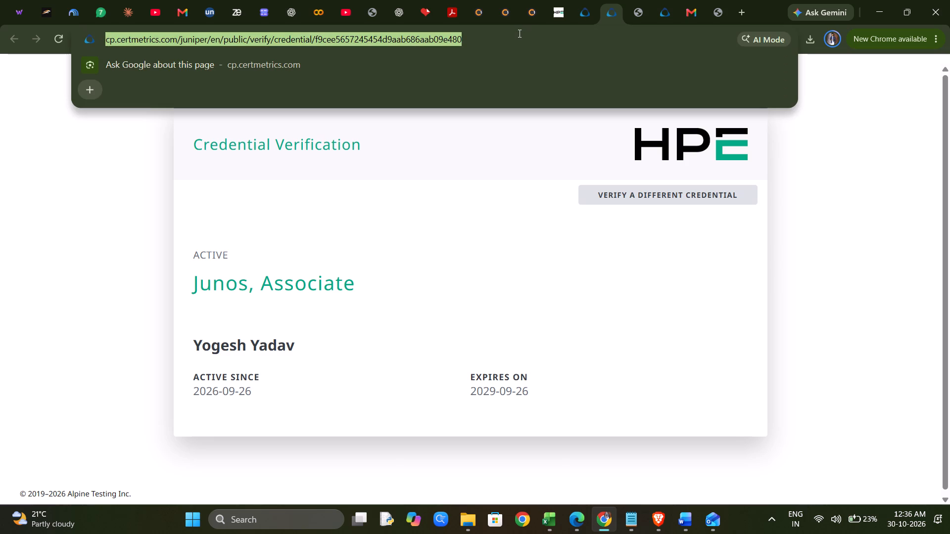
key("ctrl+c")
left_click(474, 257)
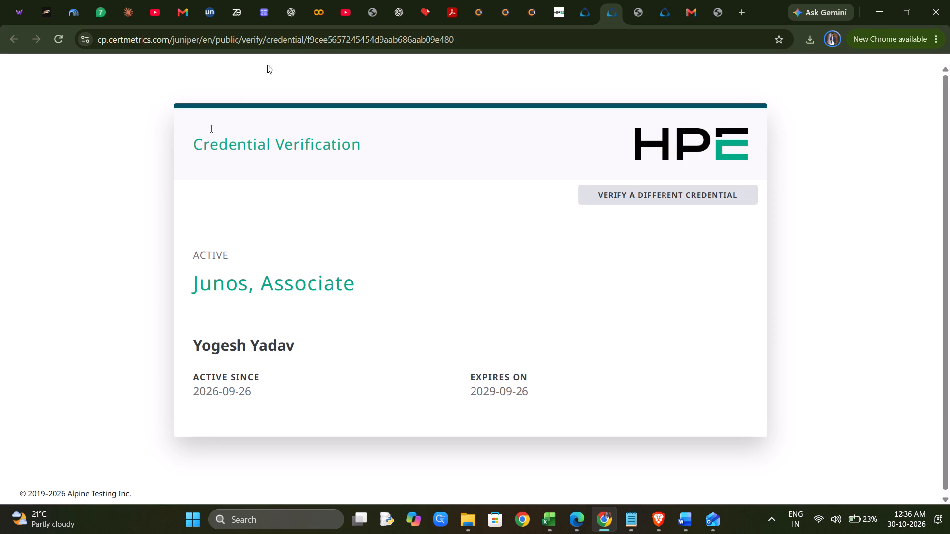
Examine the Certification Status page for the Junos, Associate credential.
left_click(582, 15)
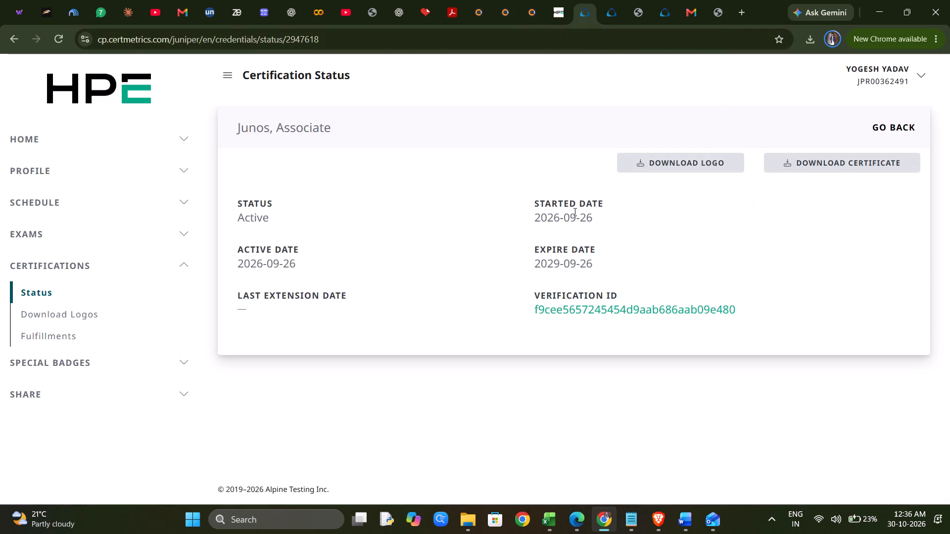
scroll(572, 238, "up", 3)
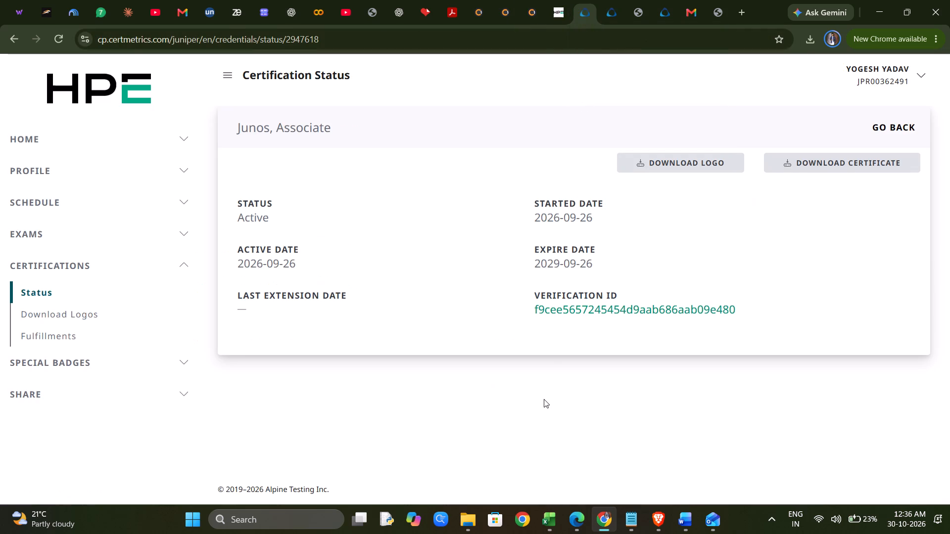
Download the logo for the Junos, Associate credential.
left_click(670, 162)
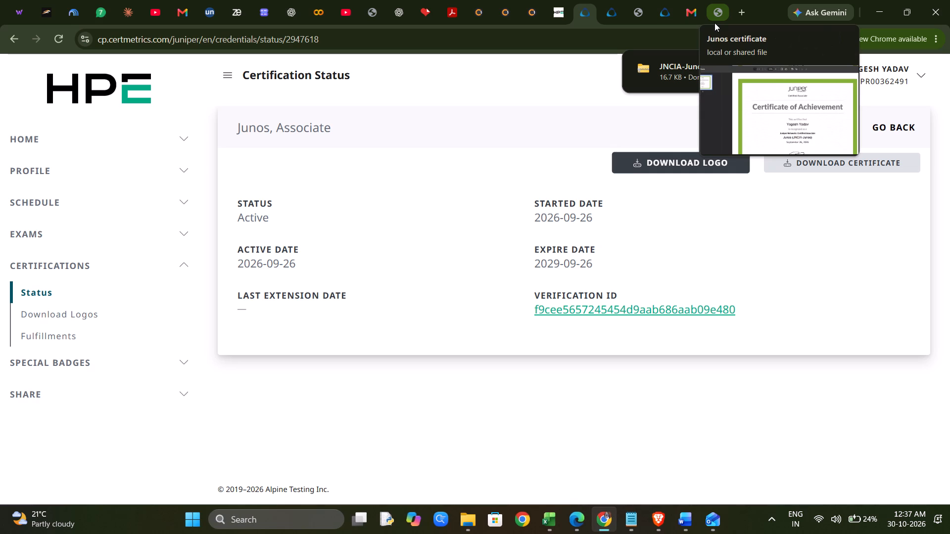
Check the open certification tabs and return to the Credential Verification page for Junos, Associate.
left_click(604, 8)
scroll(665, 252, "up", 1)
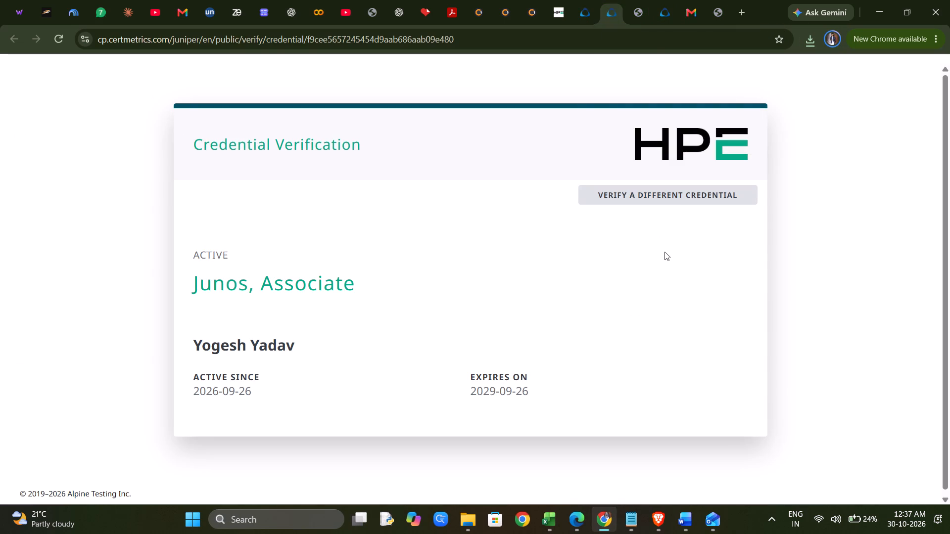
scroll(665, 252, "up", 1)
left_click(658, 16)
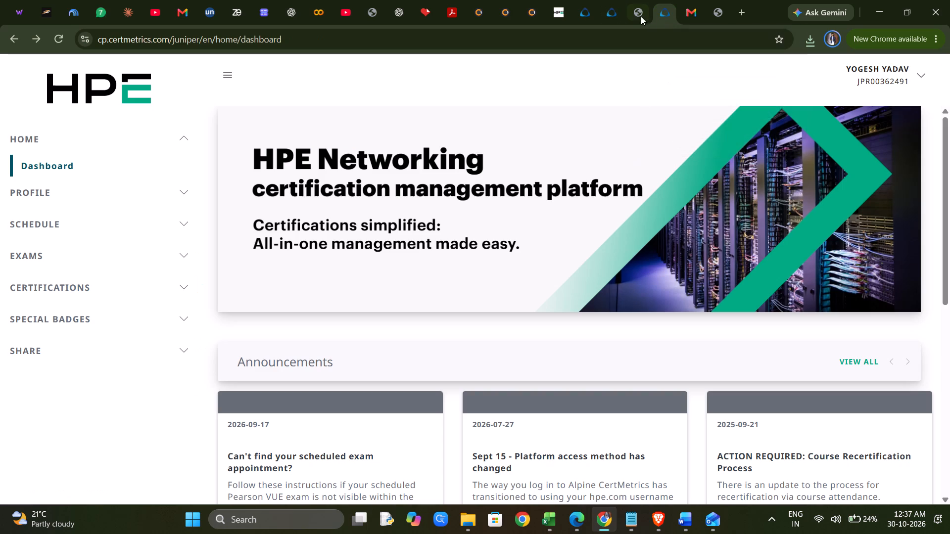
left_click(607, 14)
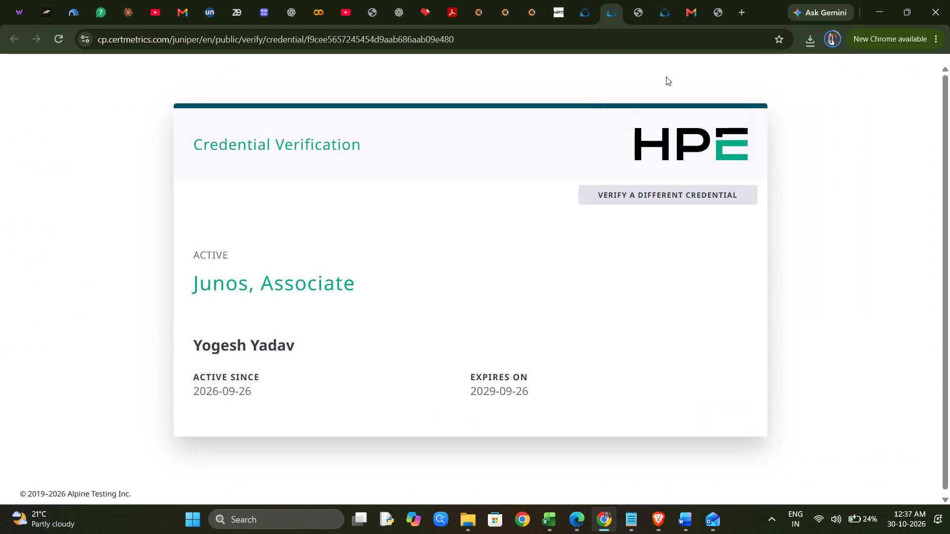
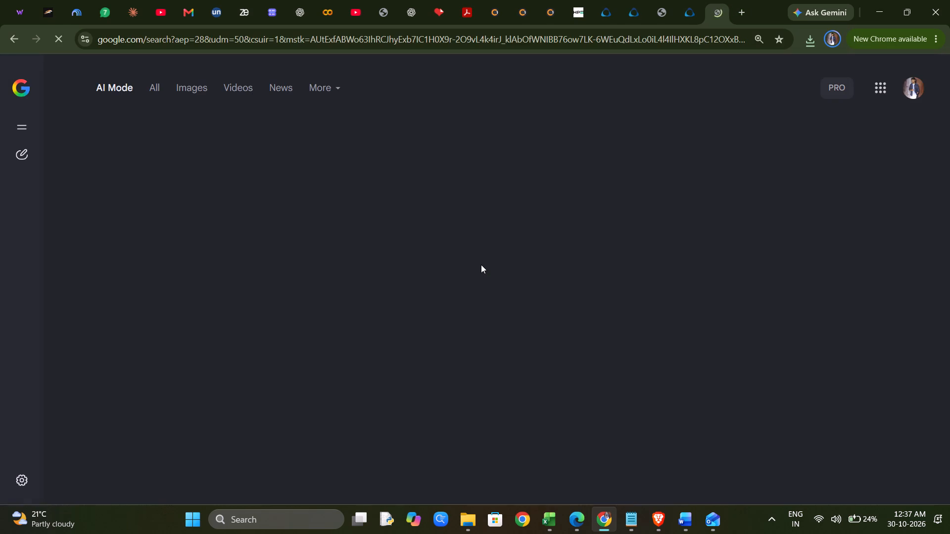
Add the copied Junos credential verification web address to a follow-up message in the AI Mode hyperlink conversation.
key("ctrl+v")
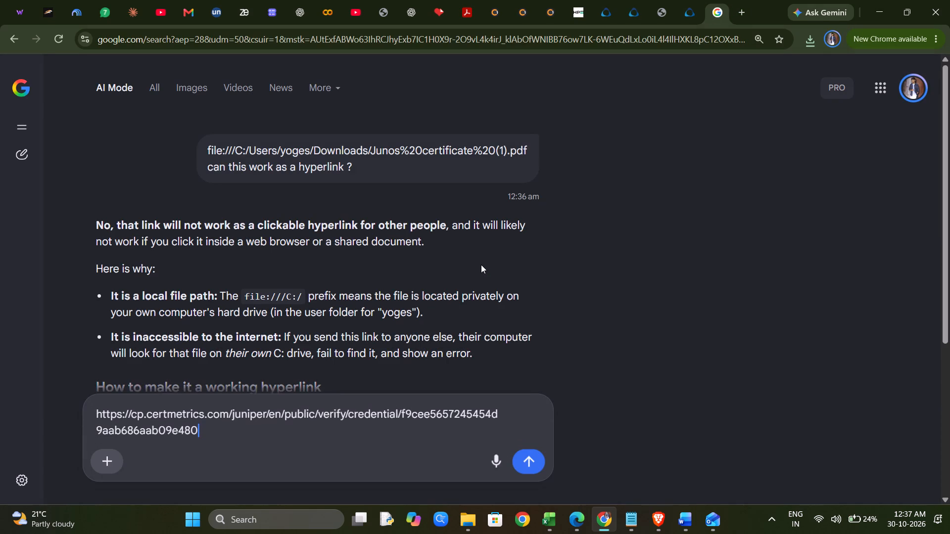
Ask Google AI Mode whether the credential verification web address can work as a hyperlink.
key("shift+Return")
type("and this ?")
key("Return")
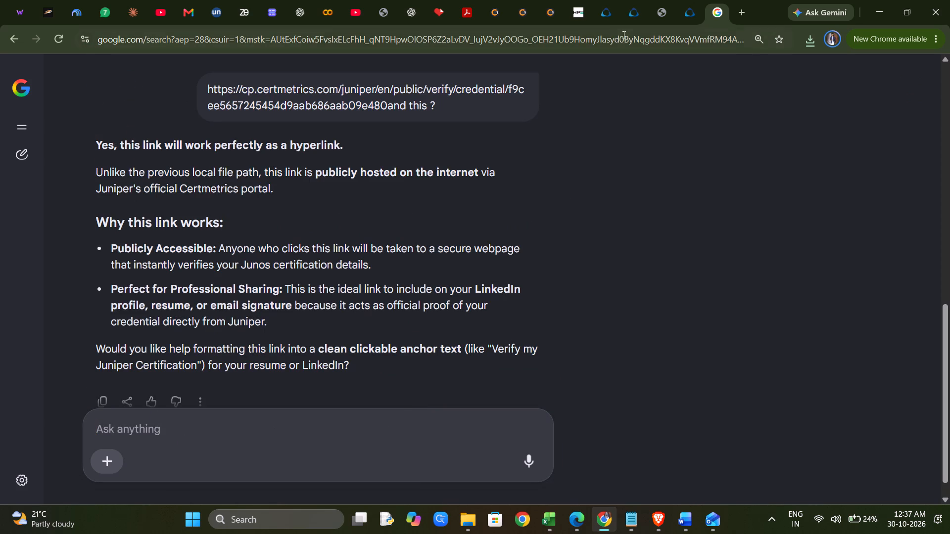
Copy the web address of the Junos, Associate Credential Verification page and switch to the G_12 document in Word.
left_click(630, 19)
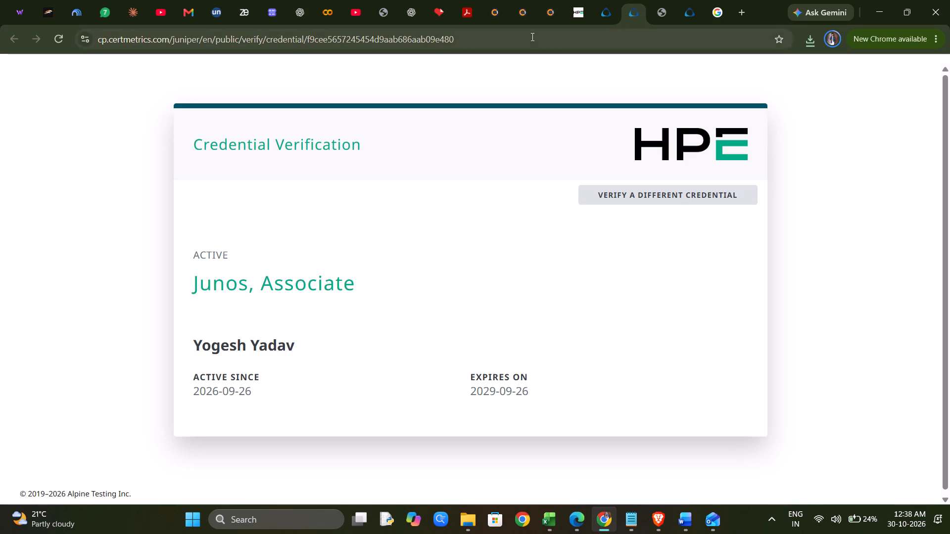
left_click(531, 37)
key("ctrl+c")
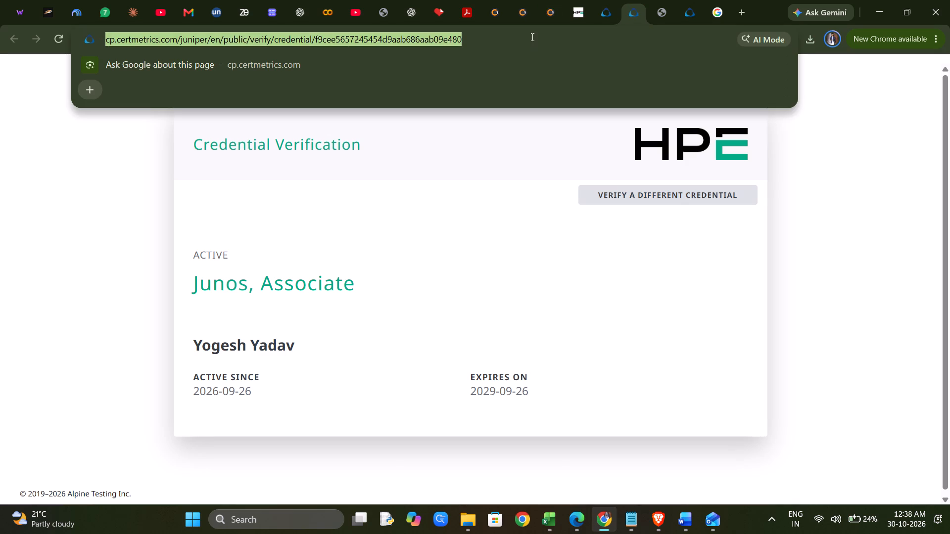
left_click(572, 9)
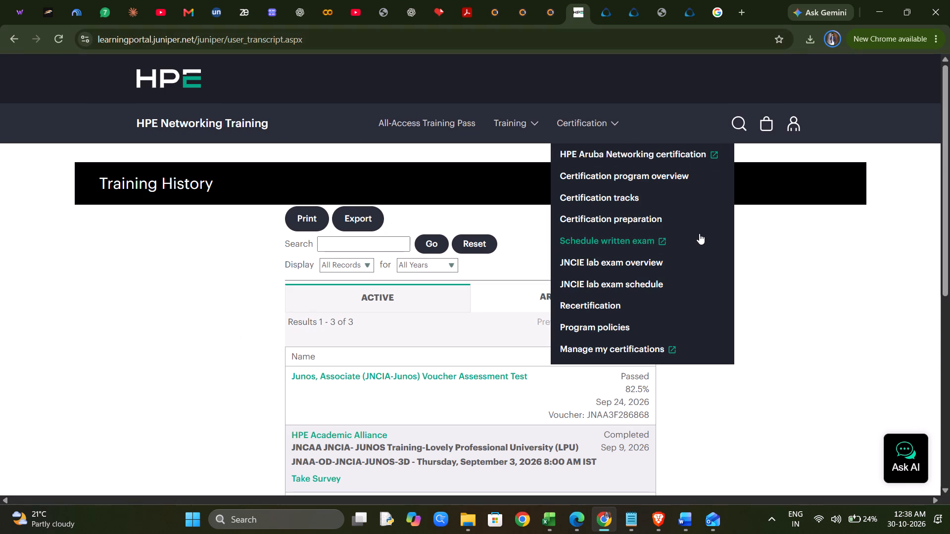
left_click(681, 528)
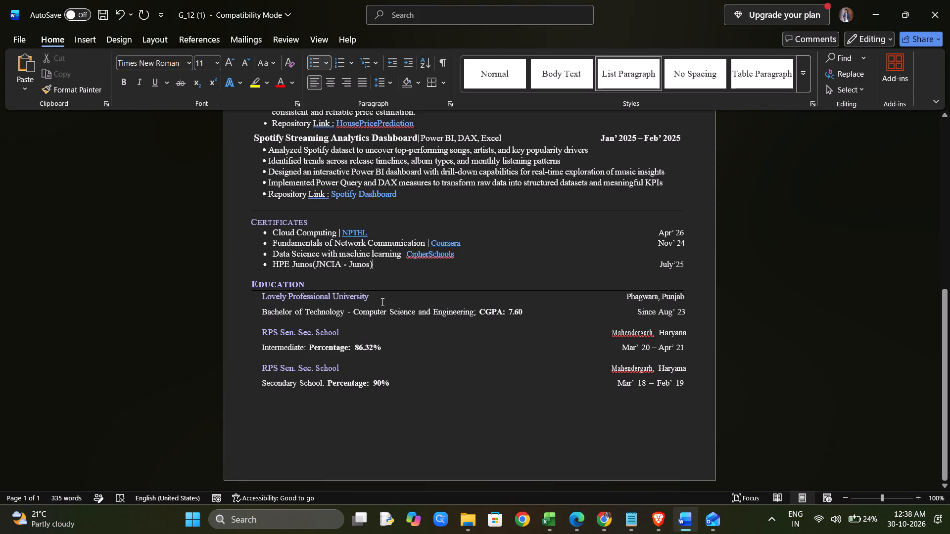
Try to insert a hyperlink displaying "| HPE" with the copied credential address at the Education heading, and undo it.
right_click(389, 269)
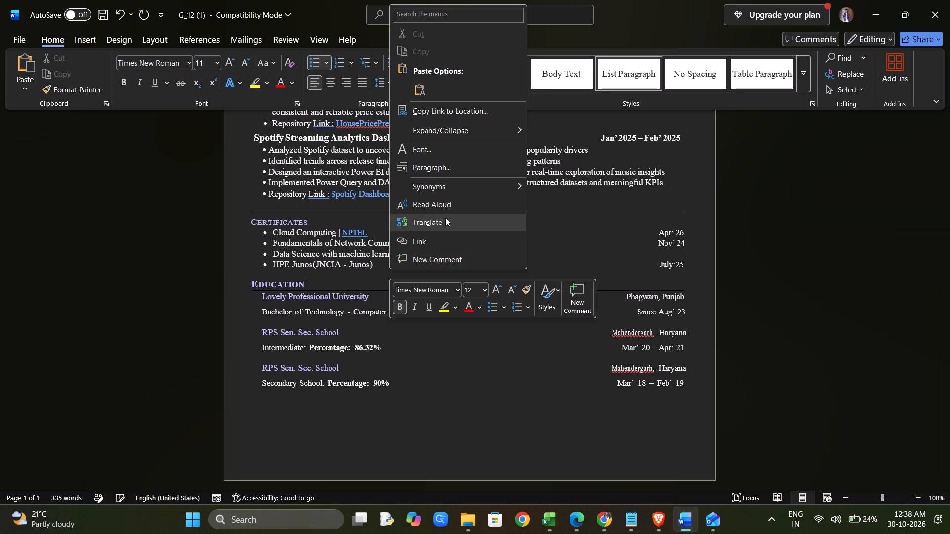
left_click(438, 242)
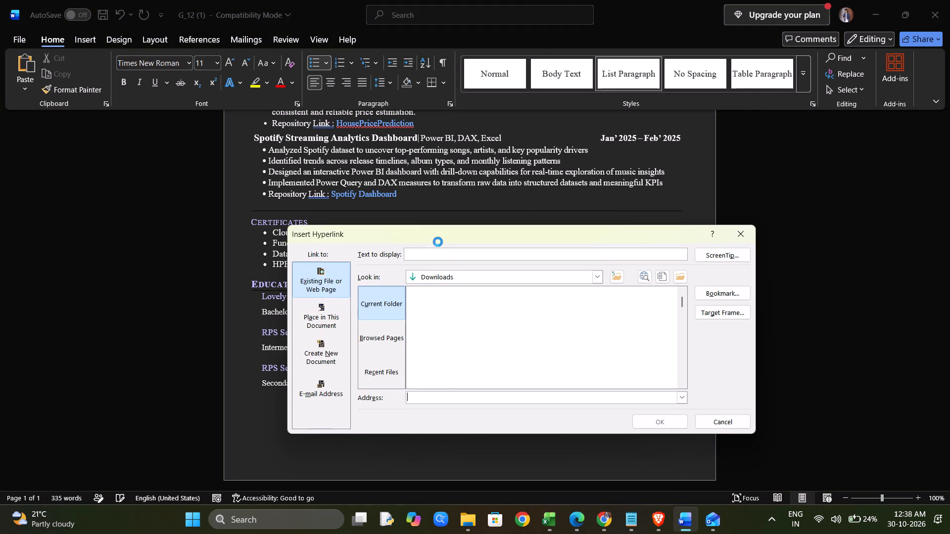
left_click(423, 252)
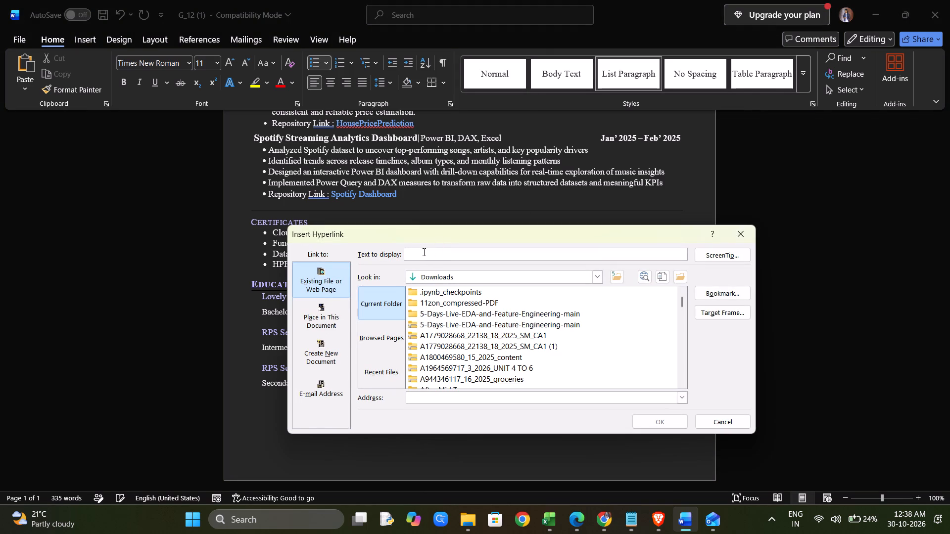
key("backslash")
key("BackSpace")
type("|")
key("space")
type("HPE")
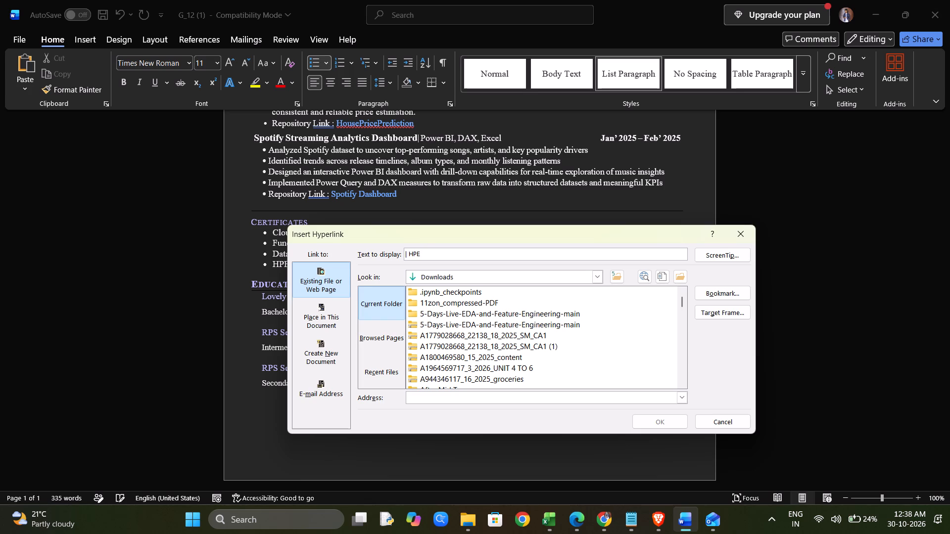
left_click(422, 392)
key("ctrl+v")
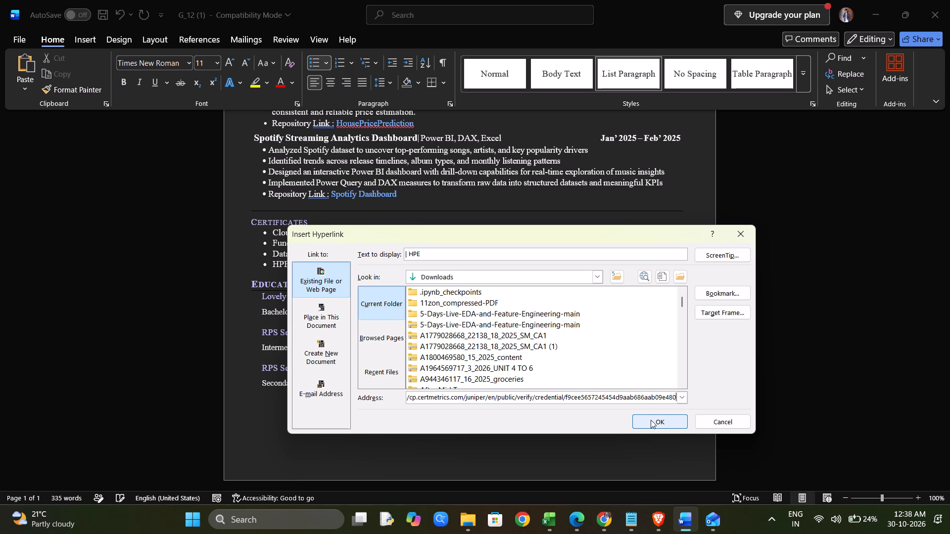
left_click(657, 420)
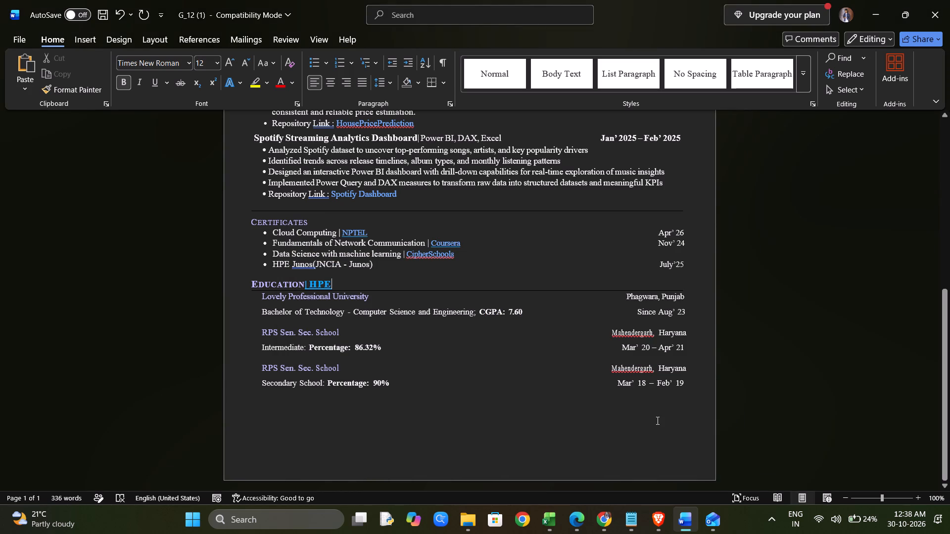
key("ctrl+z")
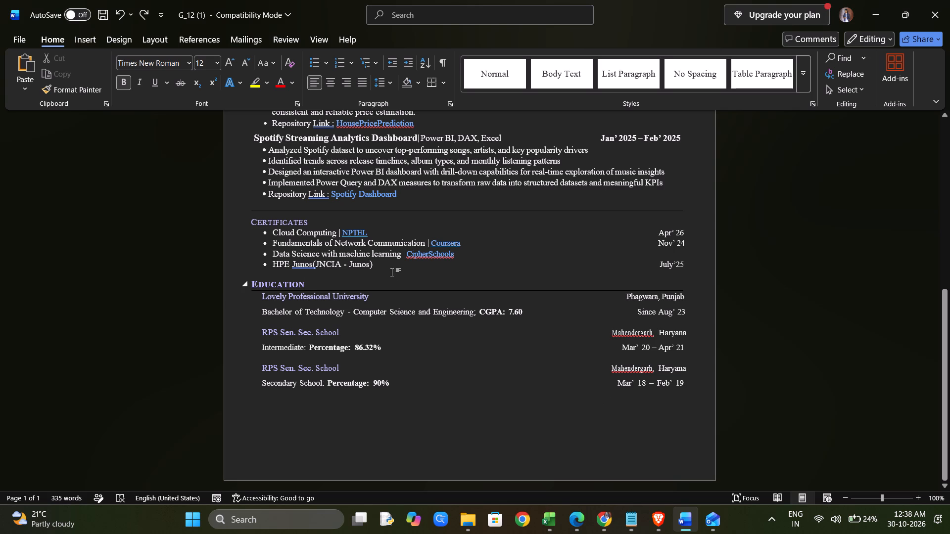
Insert a hyperlink displaying "|" after HPE Junos(JNCIA - Junos) under Certificates, using the copied credential verification address.
left_click(382, 261)
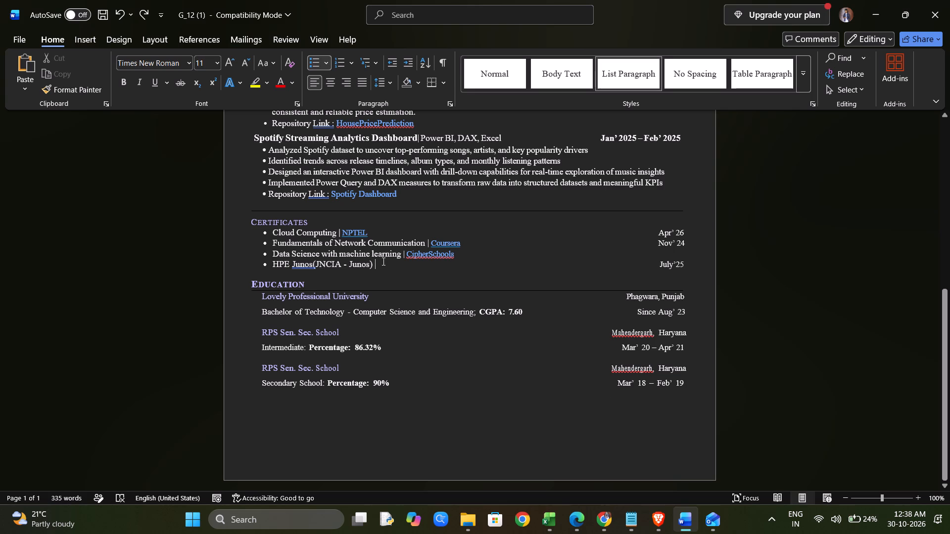
right_click(382, 261)
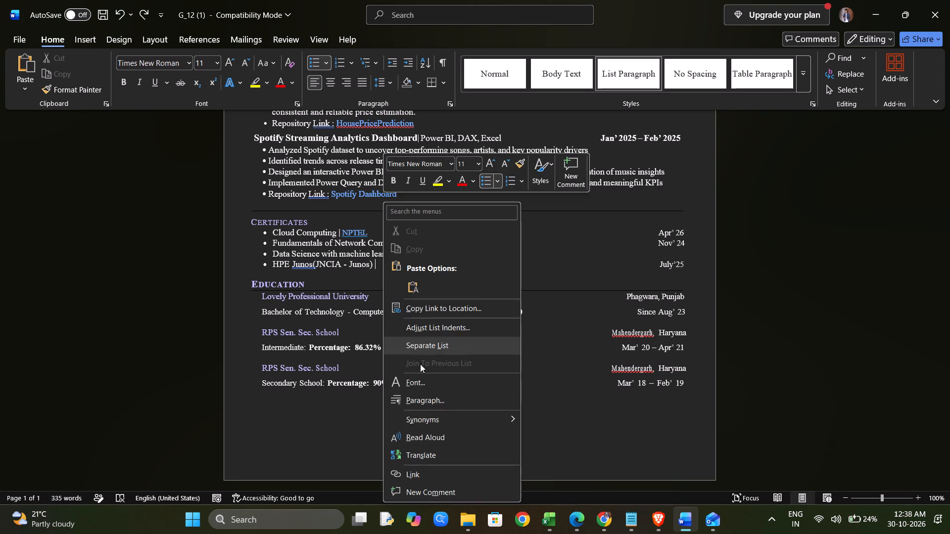
left_click(428, 474)
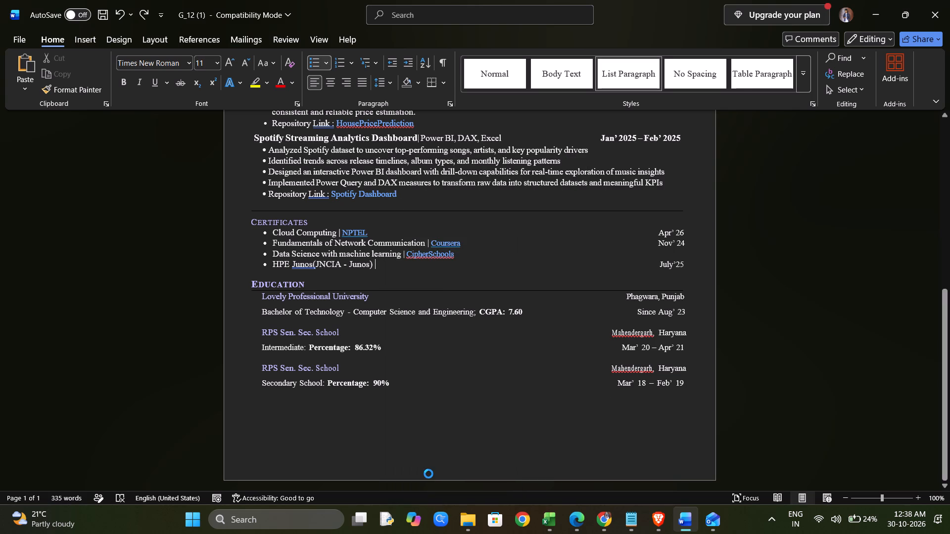
left_click(447, 255)
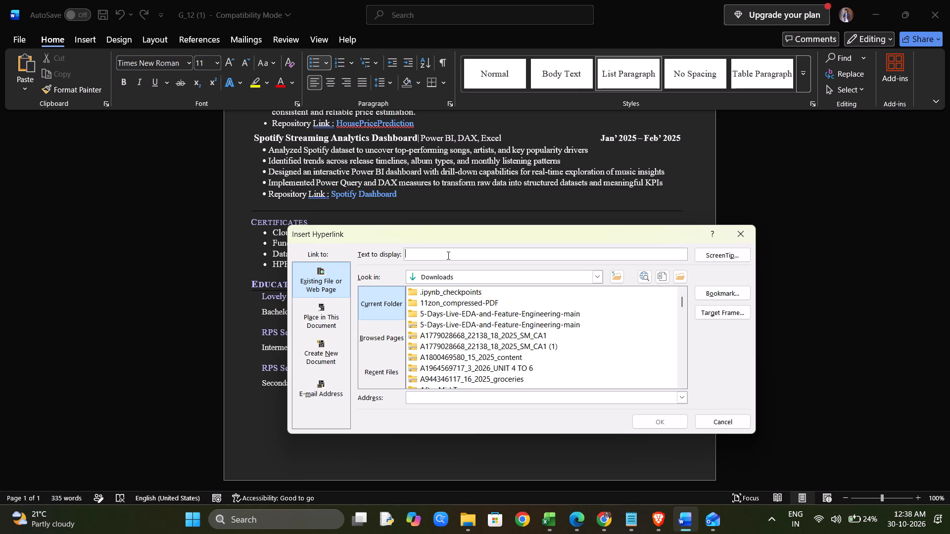
key("shift+bar")
left_click(448, 396)
key("ctrl+v")
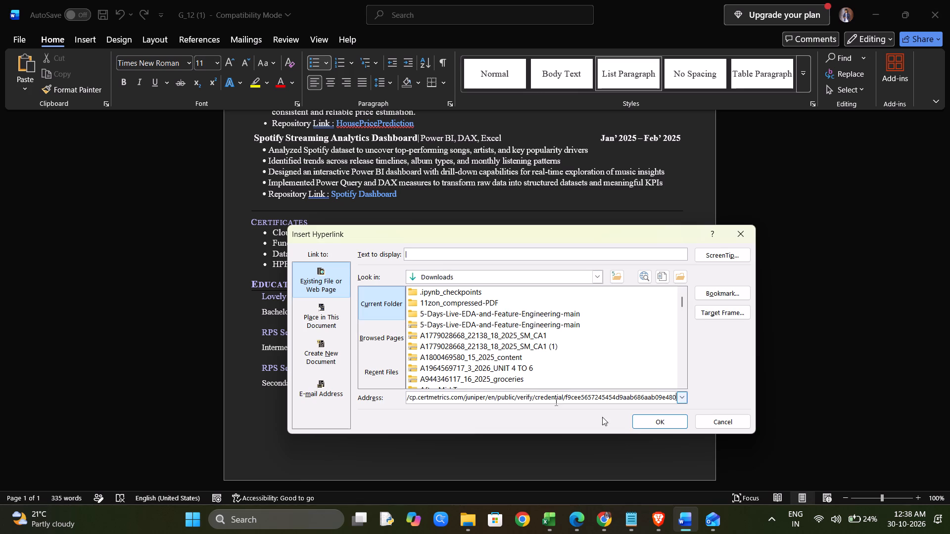
left_click(655, 423)
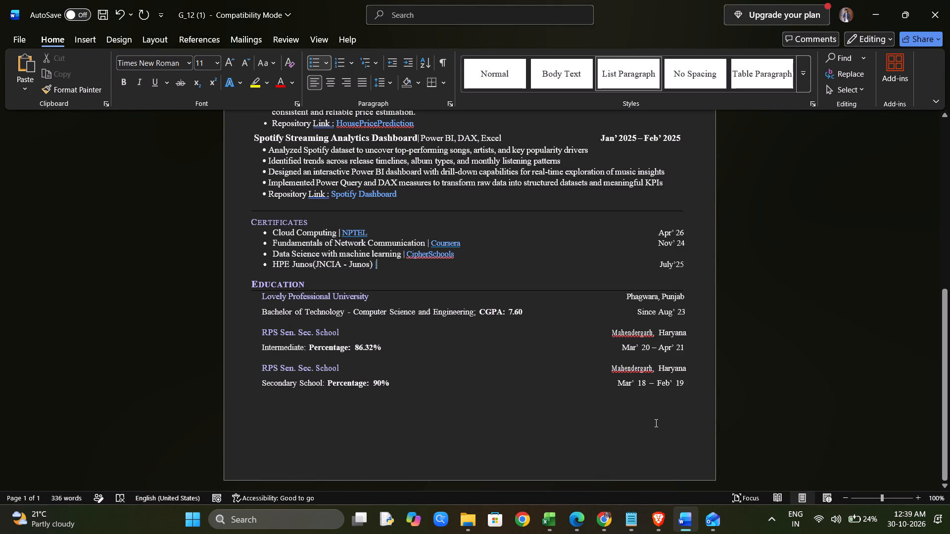
Change the display text of the hyperlink after HPE Junos(JNCIA - Junos) to "| HPE".
right_click(375, 263)
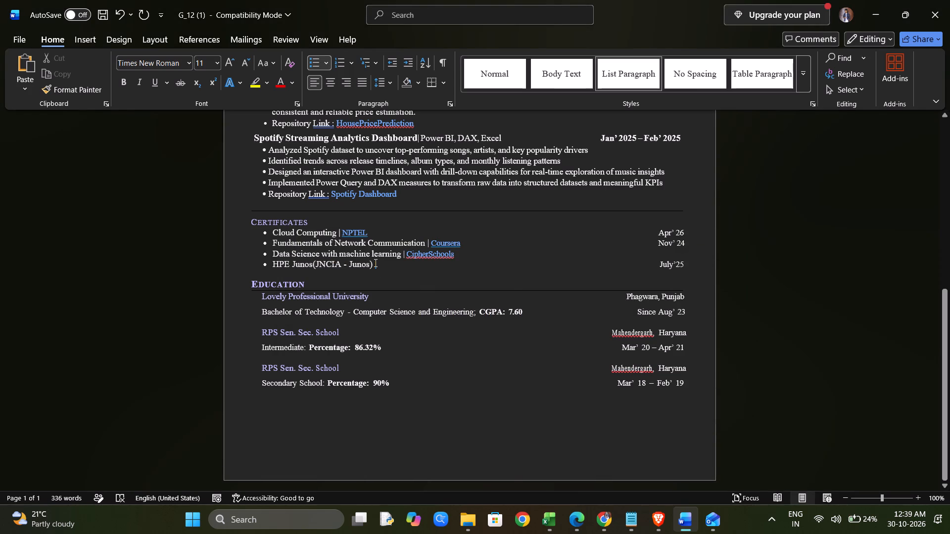
right_click(375, 263)
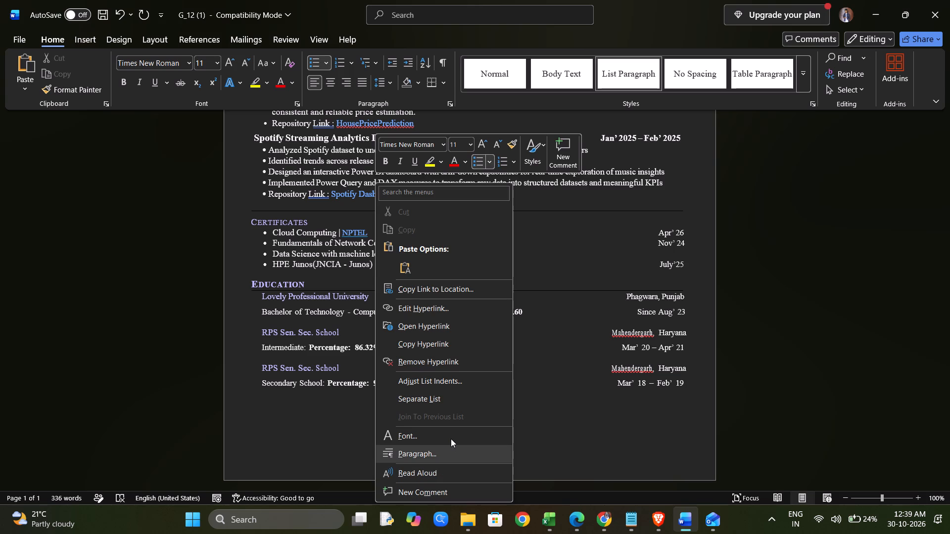
scroll(451, 439, "down", 2)
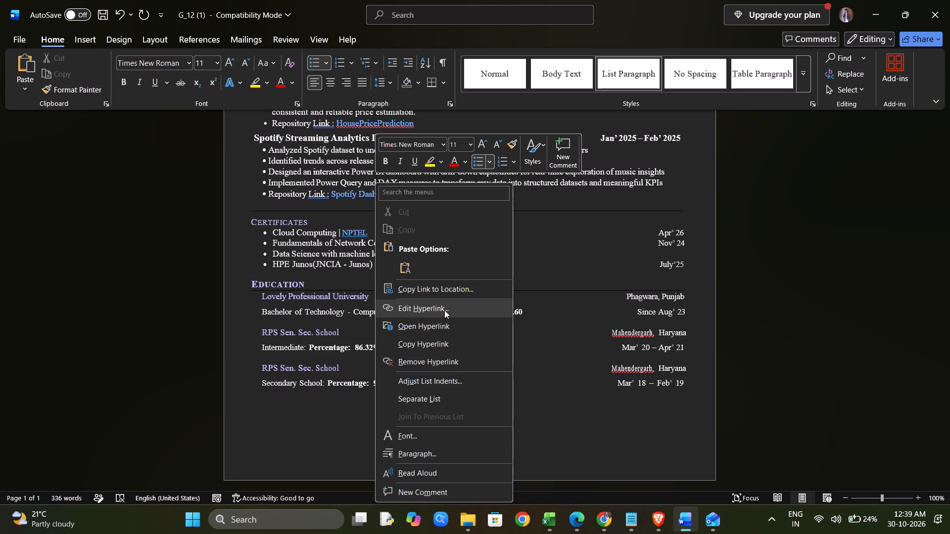
left_click(444, 310)
left_click(429, 255)
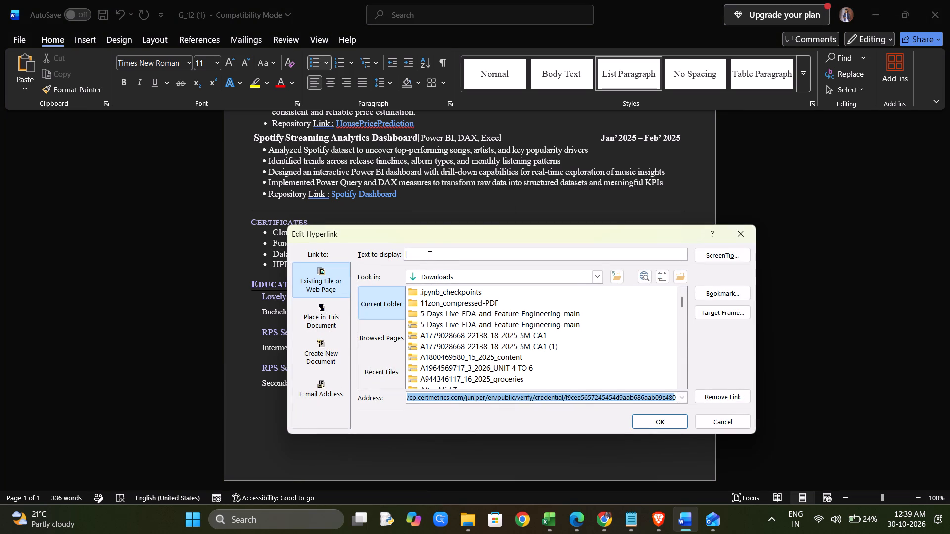
key("space")
type("HPE")
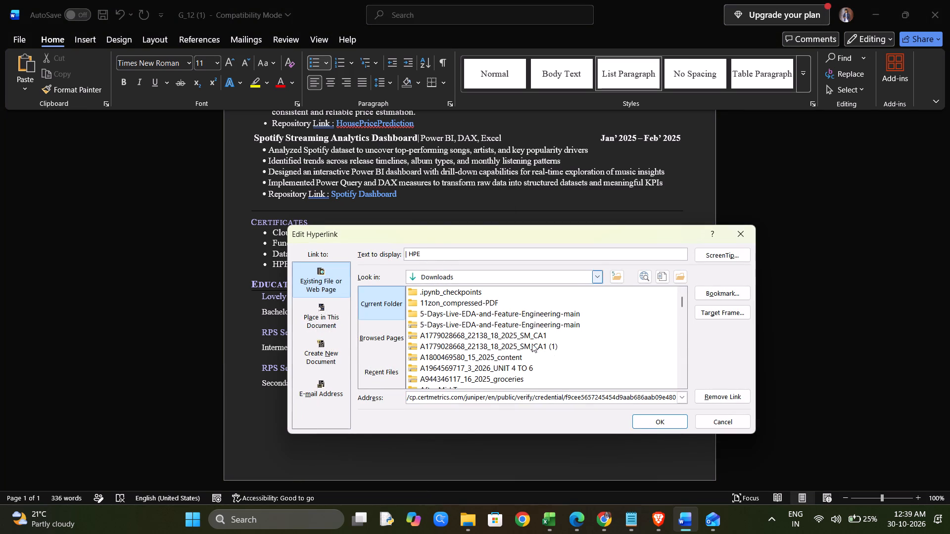
left_click(653, 416)
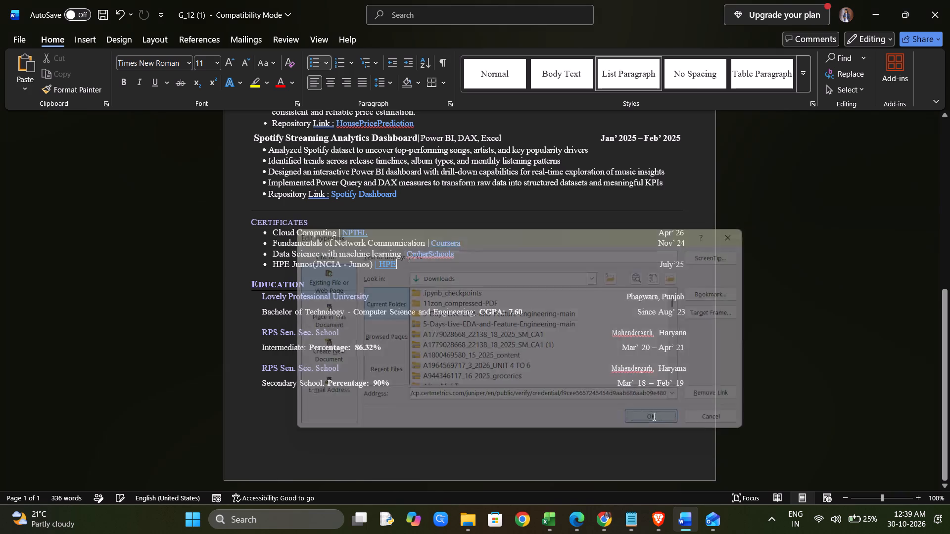
left_click(501, 394)
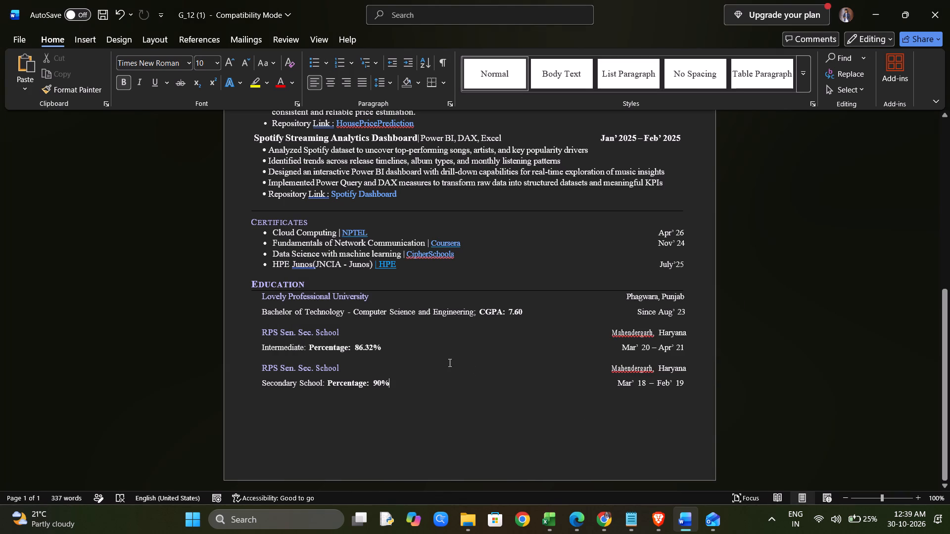
Copy the formatting of "Data Science with machine learning" onto the HPE Junos(JNCIA - Junos) text with Format Painter.
left_click(400, 252)
left_click_drag(400, 252, 304, 256)
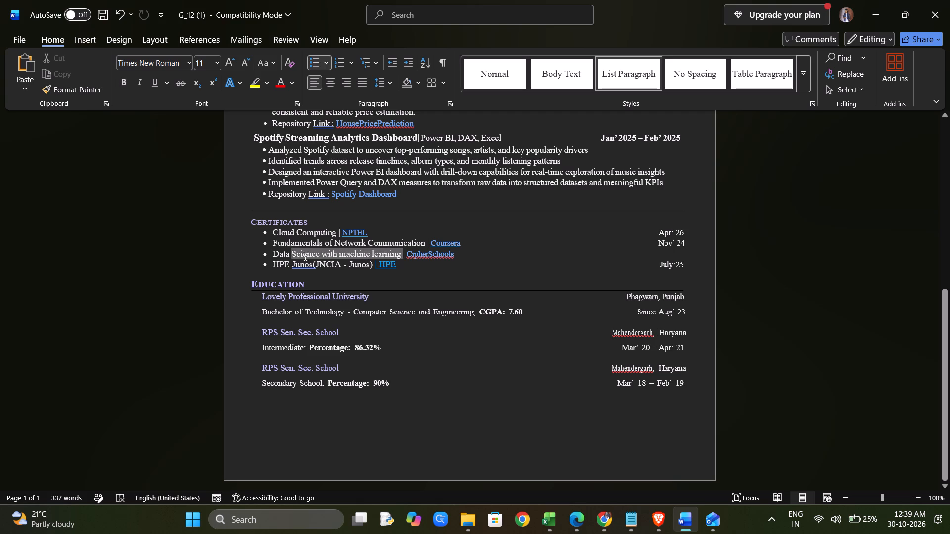
left_click_drag(304, 256, 278, 251)
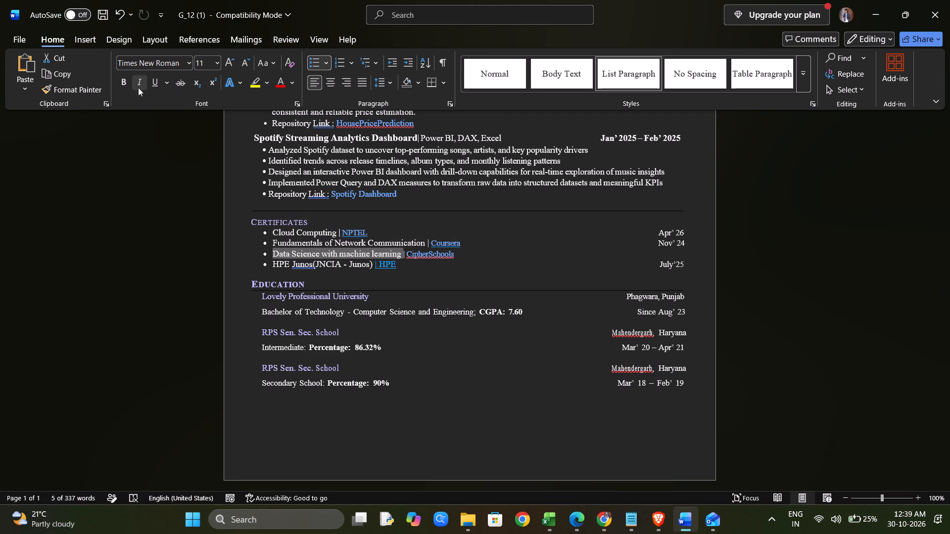
left_click(79, 89)
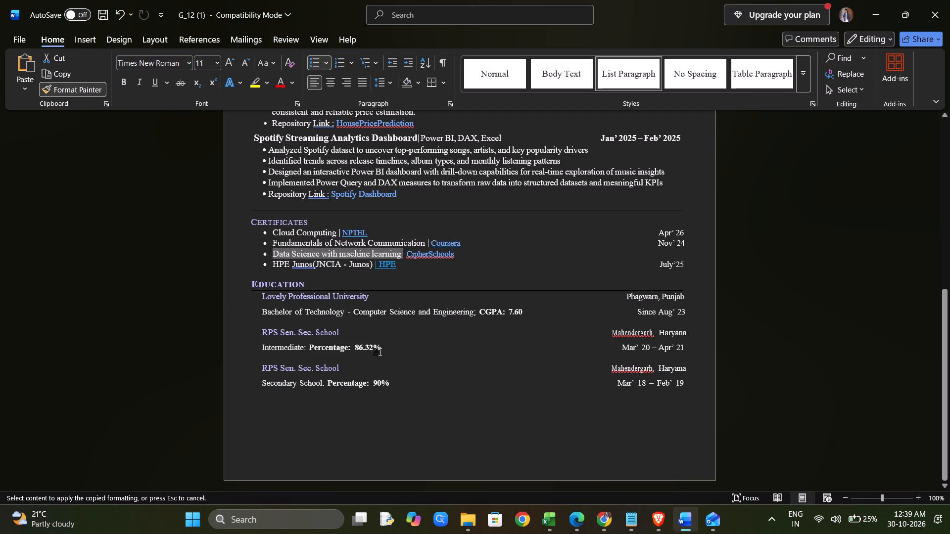
left_click_drag(373, 264, 339, 264)
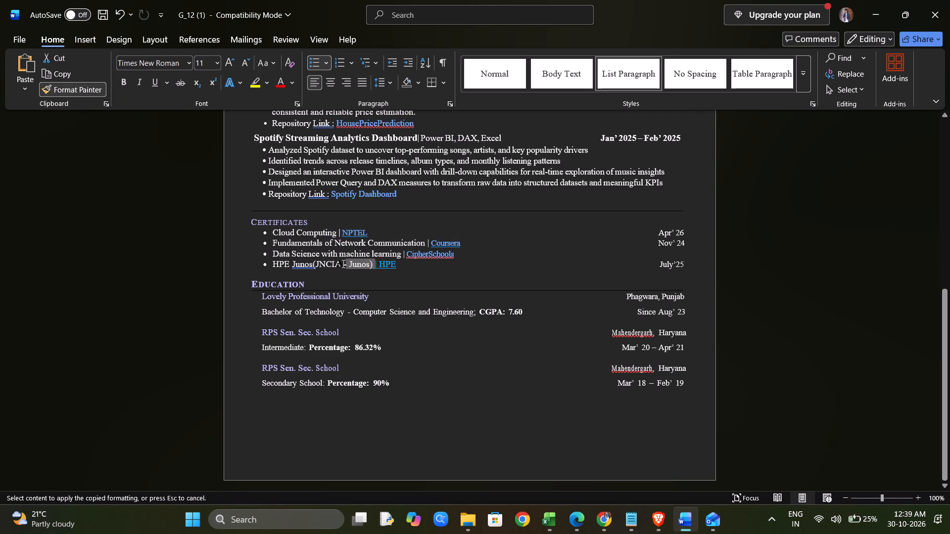
left_click_drag(339, 264, 280, 264)
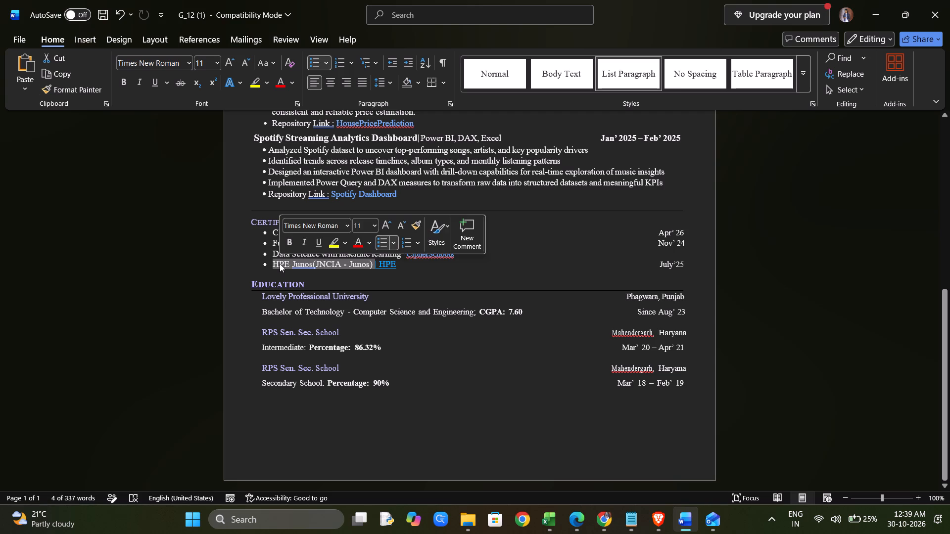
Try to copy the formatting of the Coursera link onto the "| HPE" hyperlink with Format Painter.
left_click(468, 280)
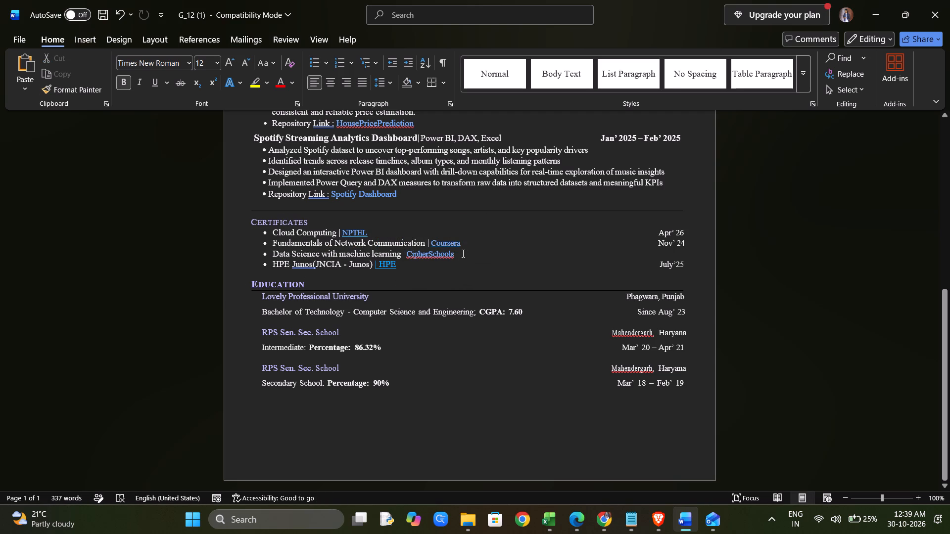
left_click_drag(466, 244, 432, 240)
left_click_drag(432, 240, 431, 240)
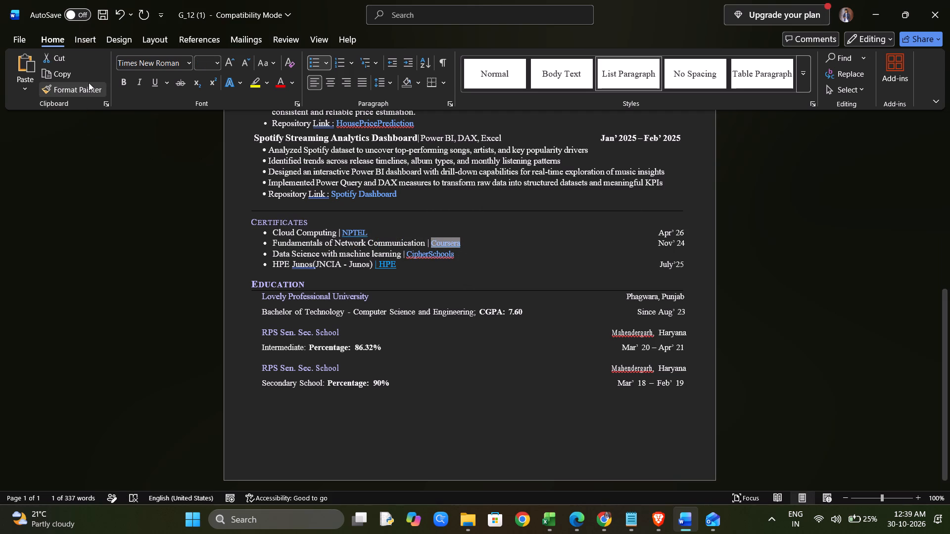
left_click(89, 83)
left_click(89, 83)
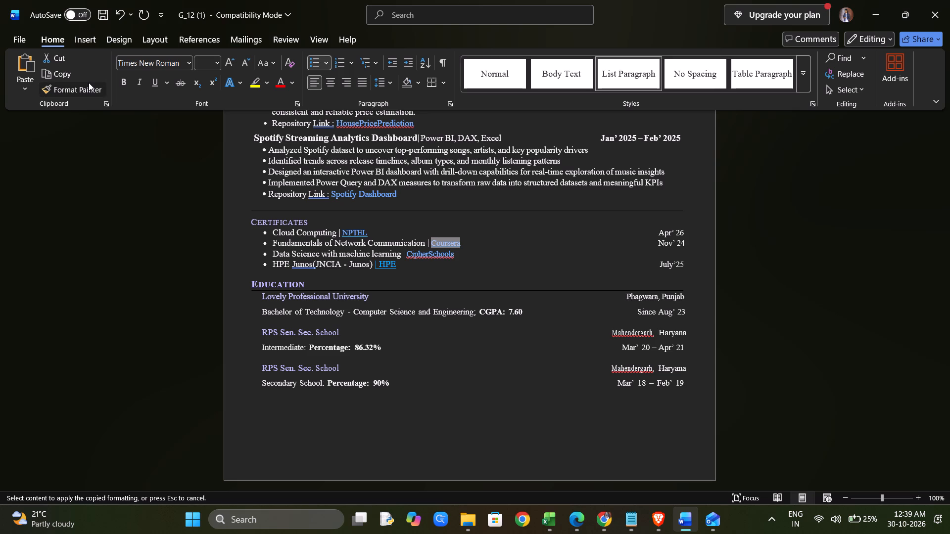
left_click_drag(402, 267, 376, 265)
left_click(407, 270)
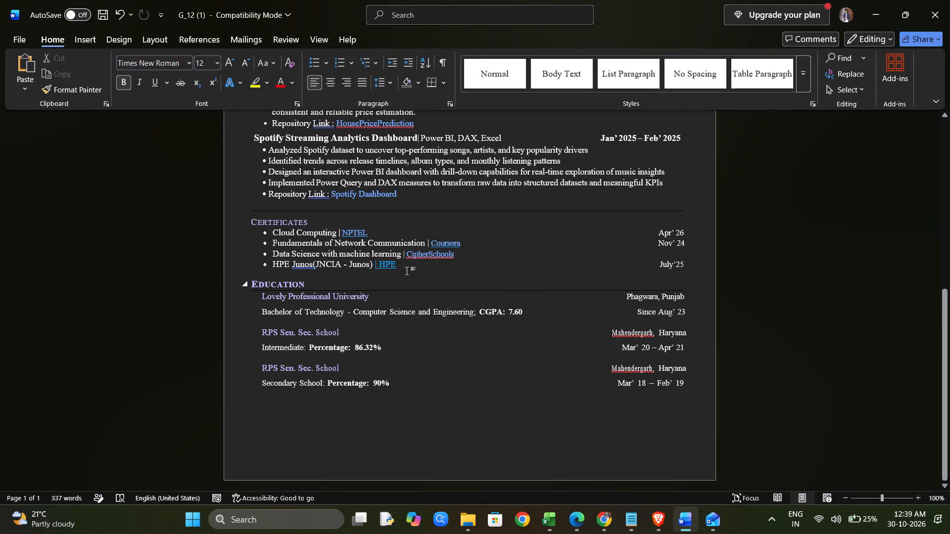
Copy the formatting of the Coursera link onto the "| HPE" hyperlink under Certificates with Format Painter.
left_click_drag(463, 243, 434, 243)
left_click_drag(434, 243, 431, 244)
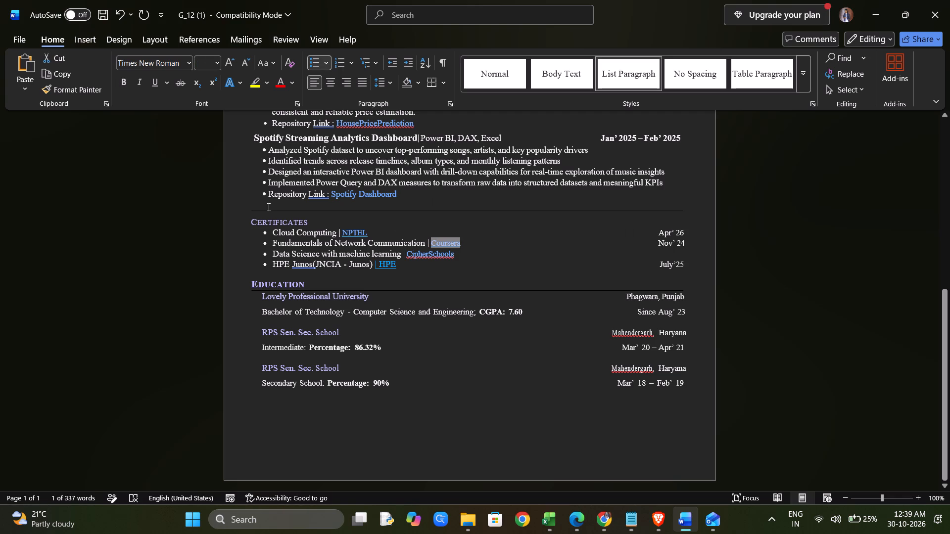
left_click(90, 87)
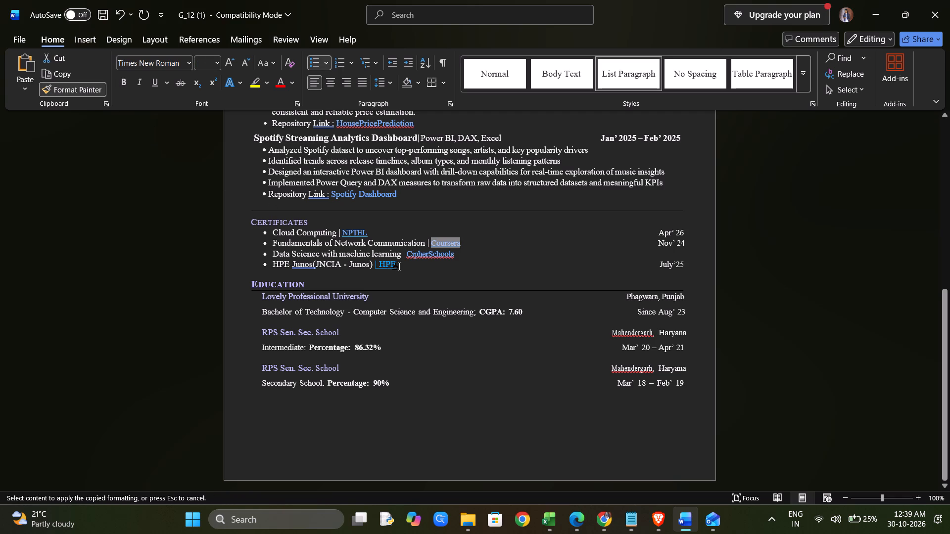
left_click_drag(399, 267, 375, 263)
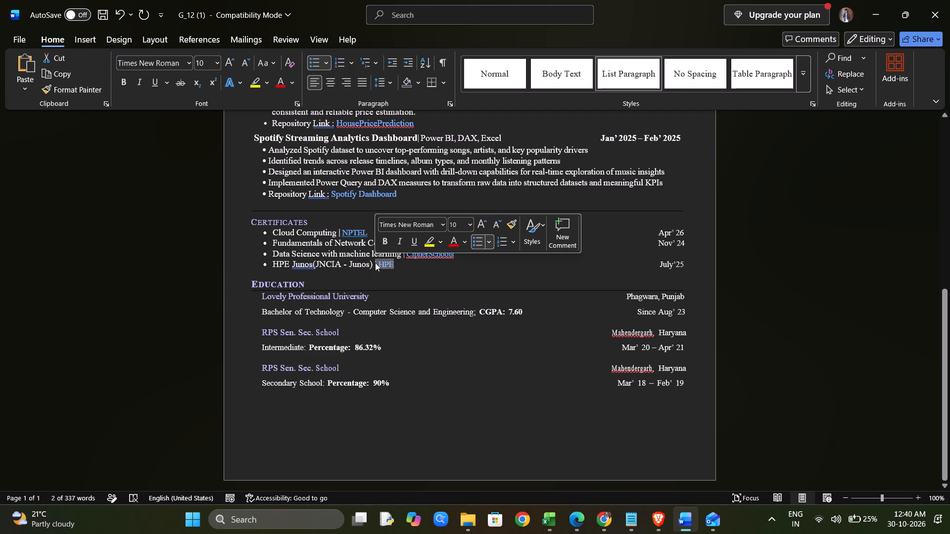
left_click(411, 263)
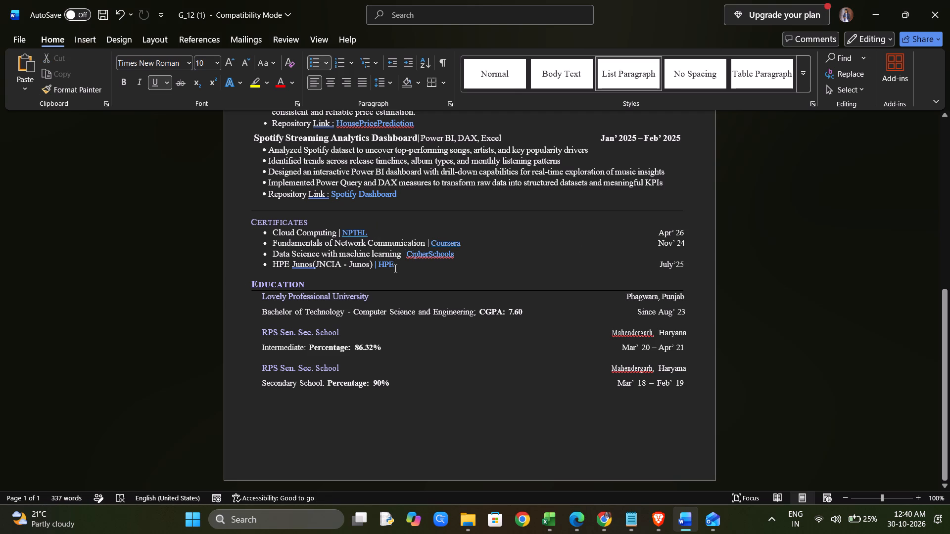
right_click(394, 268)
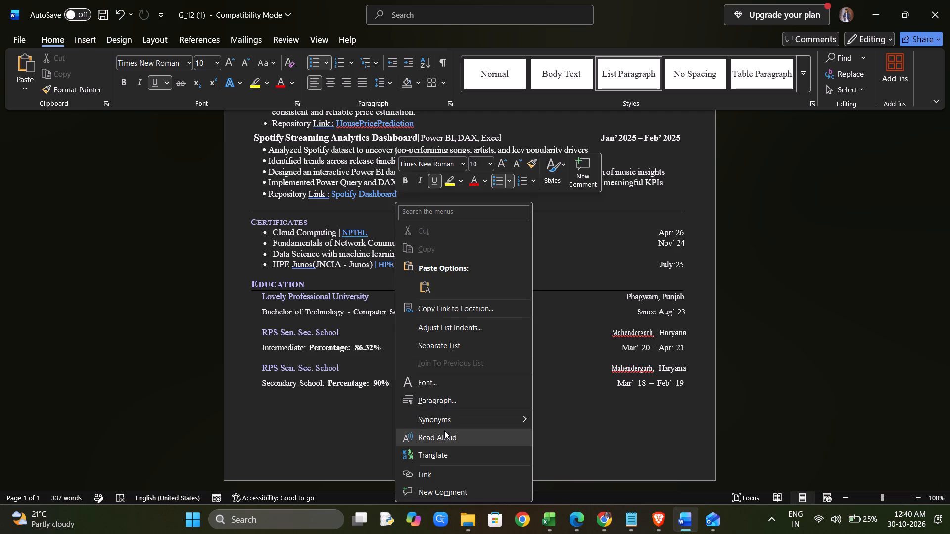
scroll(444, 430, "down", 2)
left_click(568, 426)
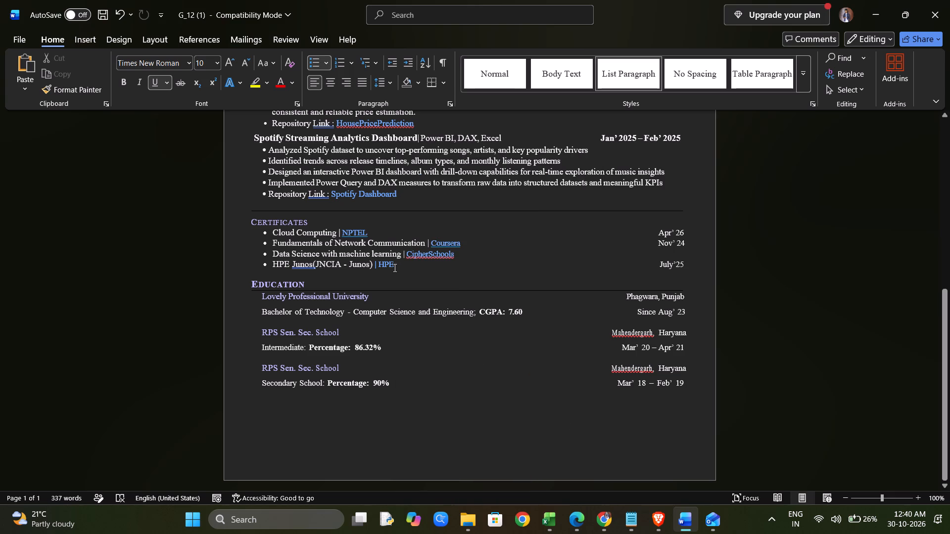
Change the display text of the hyperlink after HPE Junos(JNCIA - Junos) to "HPE", keeping its address.
right_click(381, 267)
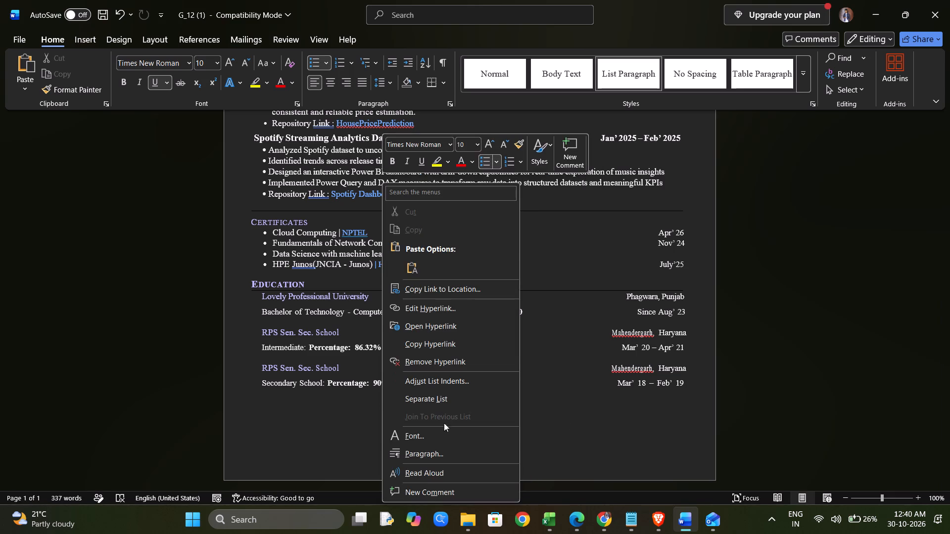
scroll(440, 440, "down", 1)
left_click(434, 314)
left_click(411, 254)
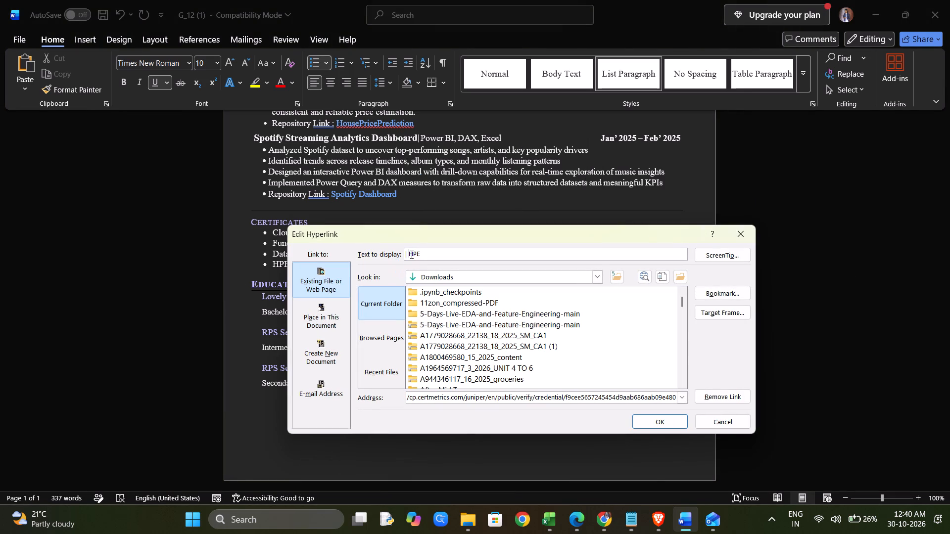
key("BackSpace")
key("BackSpace")
key("space")
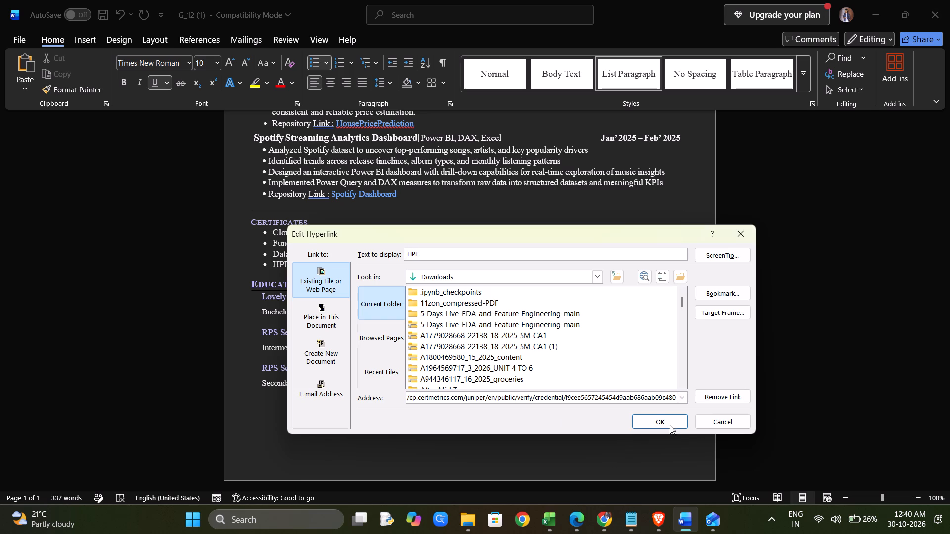
key("BackSpace")
left_click(664, 424)
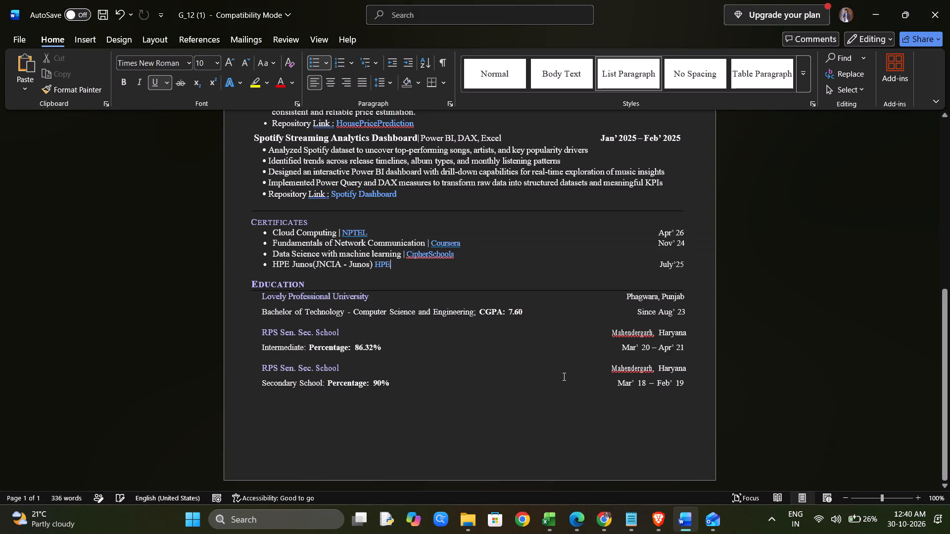
Insert a plain-text "|" separator between HPE Junos(JNCIA - Junos) and the HPE link.
left_click(373, 264)
key("space")
key("shift+bar")
Add the date July'25 to the Data Science with machine learning entry, spaced across to line up with the other certificate dates.
left_click(689, 266)
left_click(664, 253)
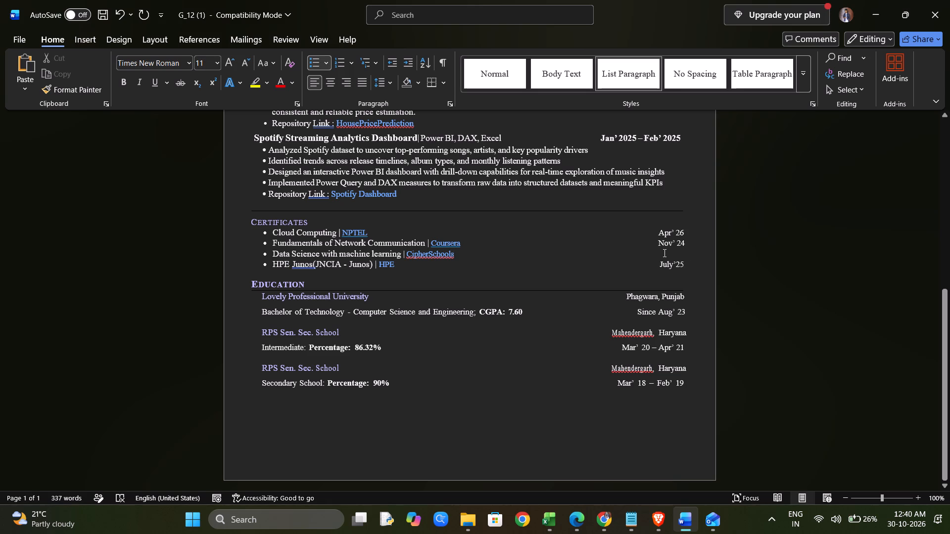
left_click(508, 263)
key("space")
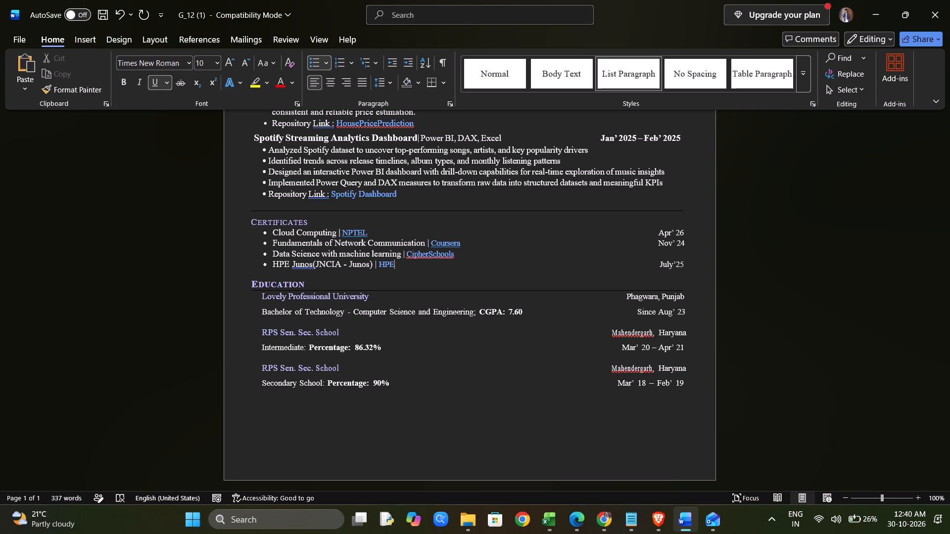
left_click(467, 257)
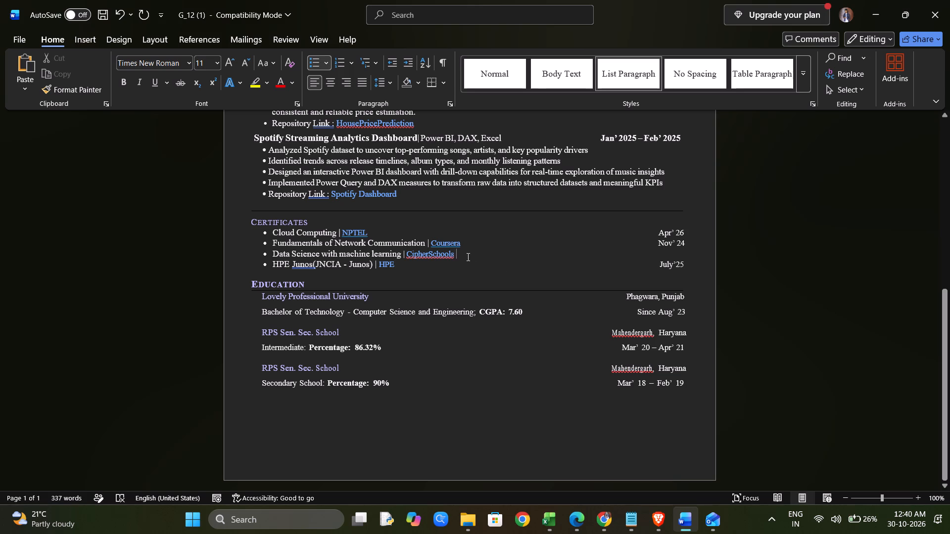
key("space")
key("space")
key("space")
key("space")
key("space")
key("space")
key("space")
key("space")
key("space")
key("space")
key("space")
key("space")
key("space")
key("space")
key("space")
key("space")
key("space")
key("space")
key("space")
key("space")
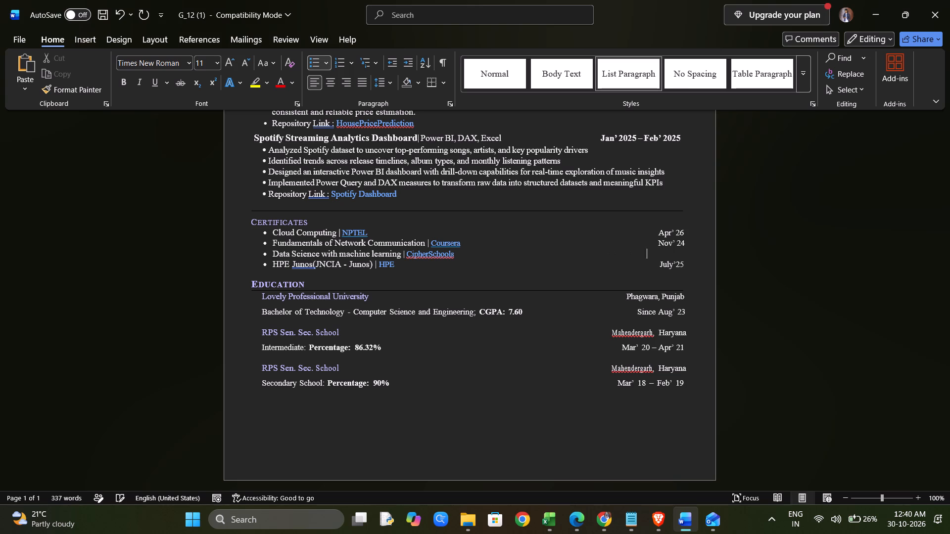
key("space")
type("July")
key("apostrophe")
type("25")
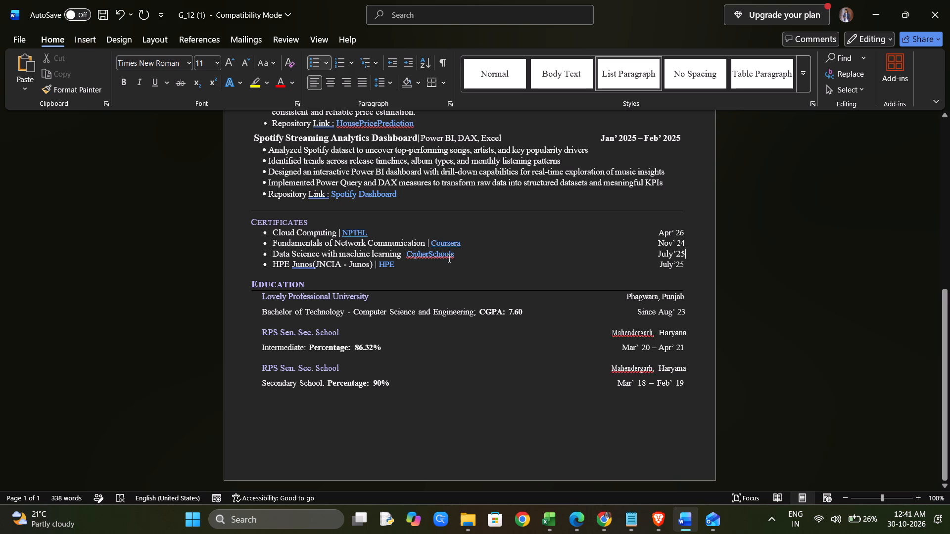
Copy the formatting of the Nov' 24 date onto the July'25 date of the Data Science entry with Format Painter.
left_click(685, 241)
left_click_drag(685, 241, 664, 240)
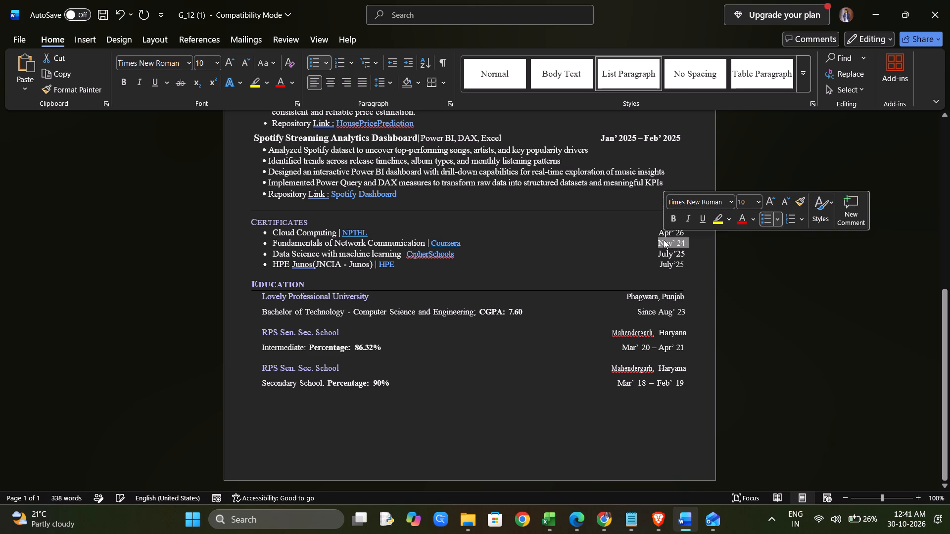
left_click(71, 87)
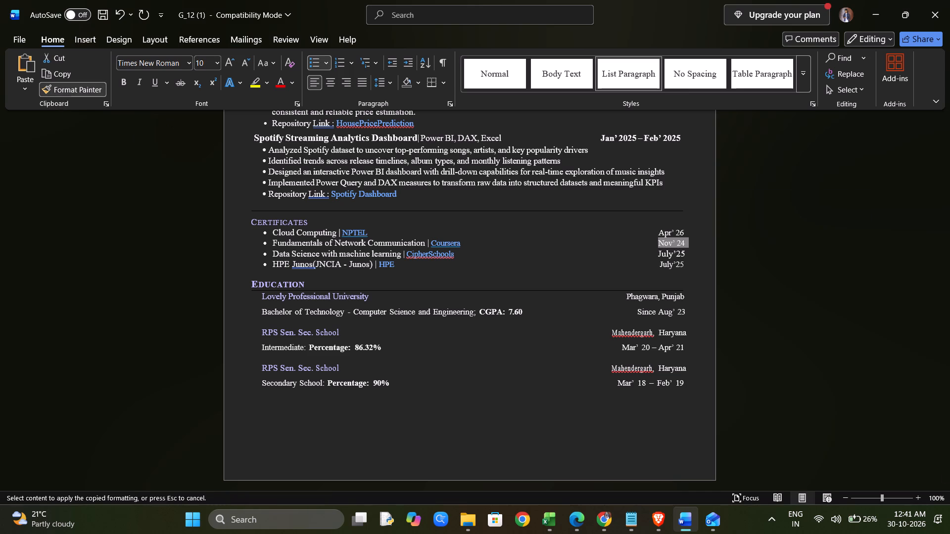
left_click_drag(686, 256, 658, 253)
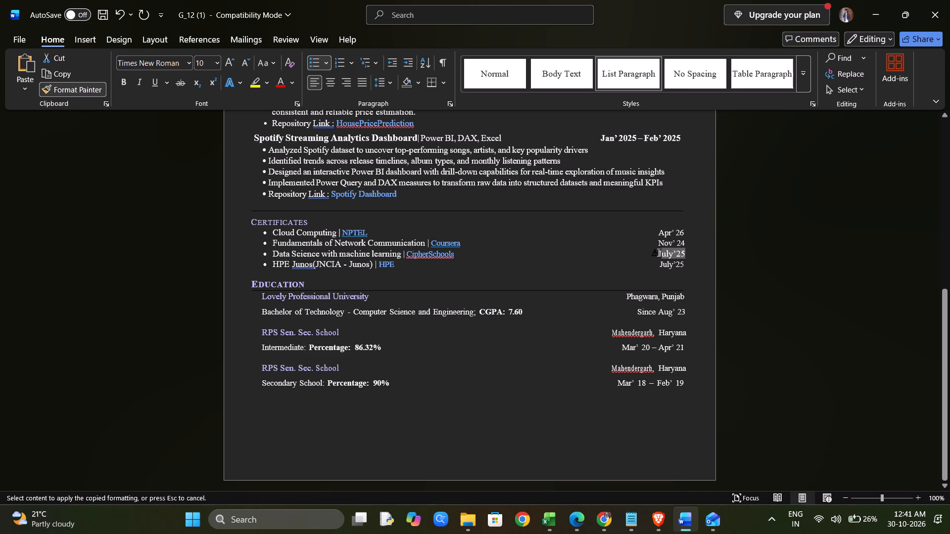
left_click_drag(658, 253, 656, 253)
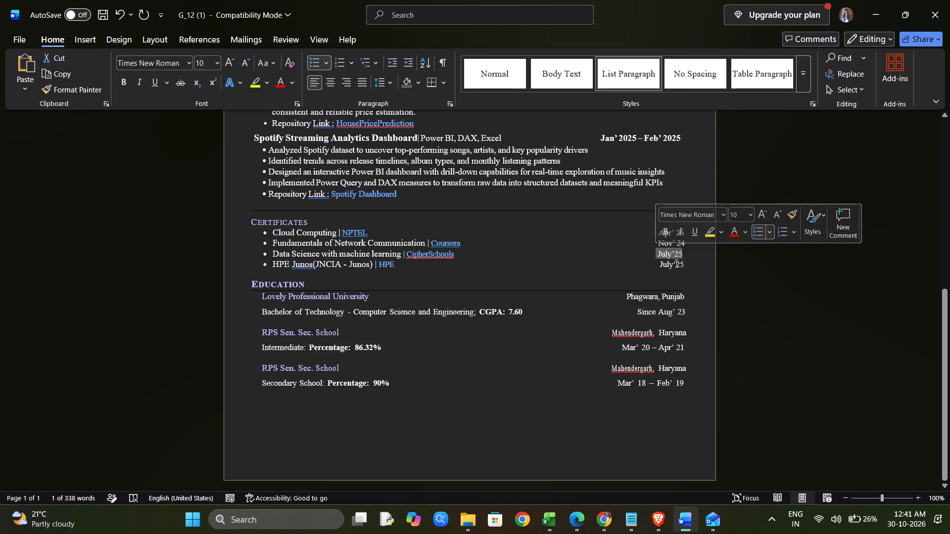
left_click(623, 264)
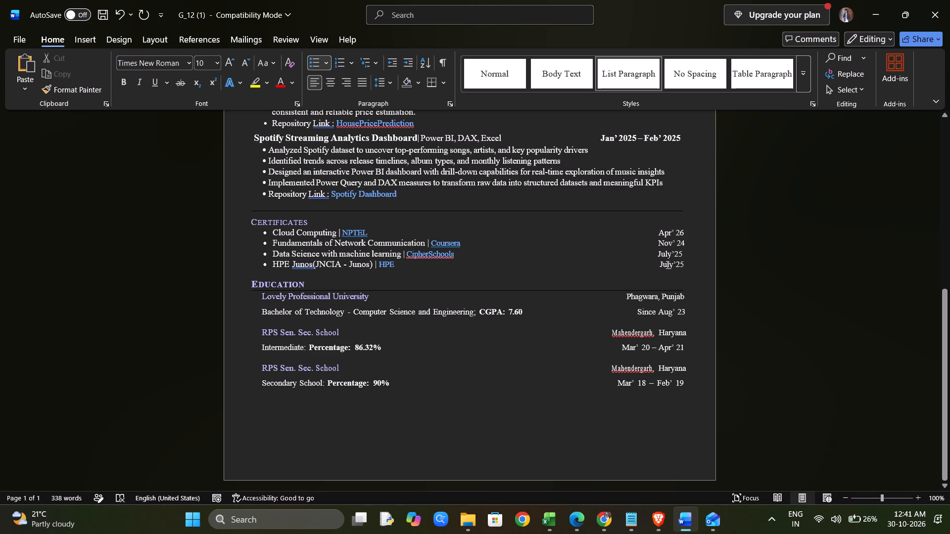
Change the HPE Junos(JNCIA - Junos) date to Sep'25, re-spacing it across the line to sit under the other certificate dates.
key("BackSpace")
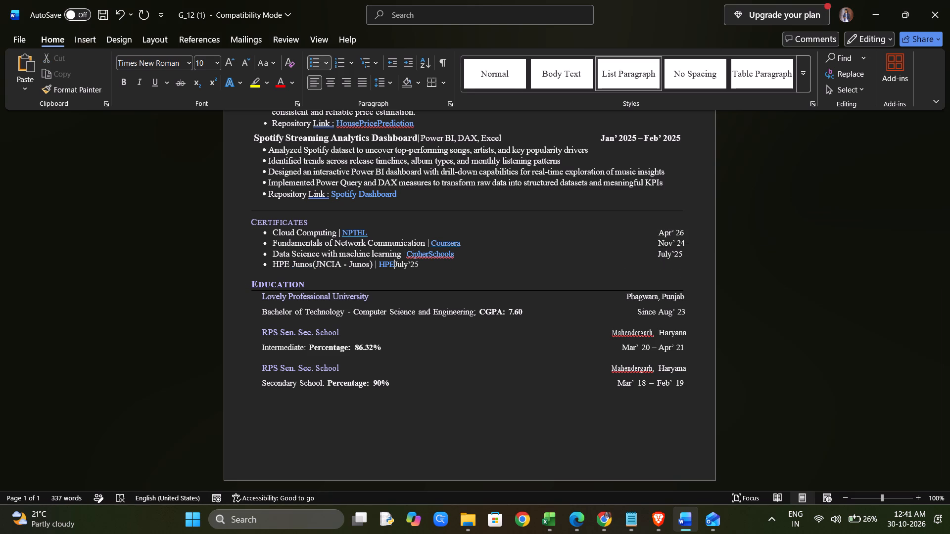
key("ctrl+z")
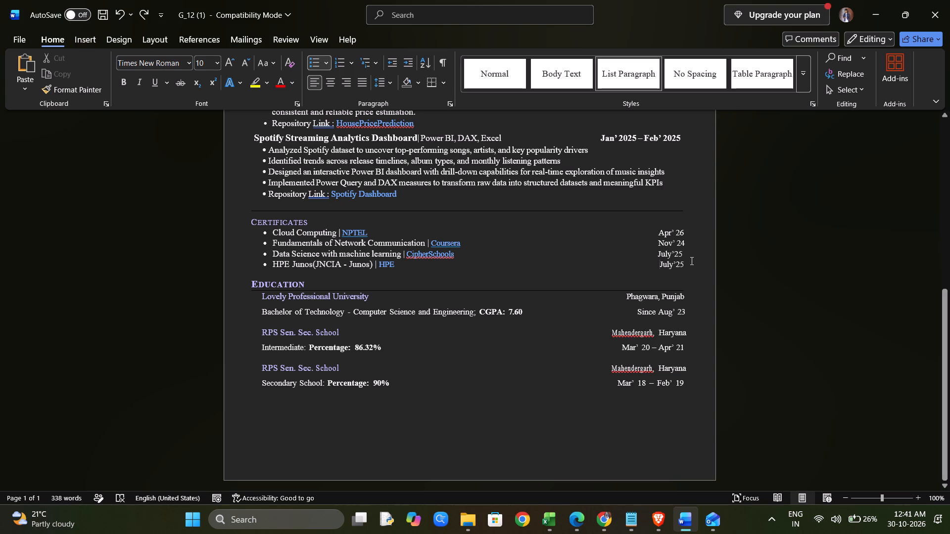
key("Right")
key("Right")
key("Right")
key("Right")
key("BackSpace")
key("BackSpace")
key("BackSpace")
key("BackSpace")
key("BackSpace")
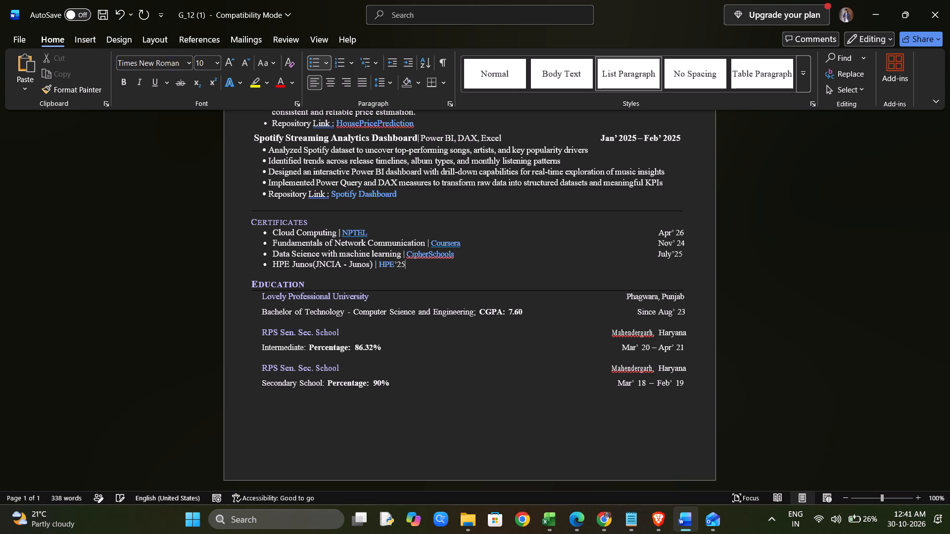
key("space")
key("space")
key("space")
key("space")
key("space")
key("space")
key("space")
key("space")
key("space")
key("space")
key("space")
key("space")
key("space")
key("space")
key("space")
key("space")
key("space")
key("space")
key("space")
key("space")
key("space")
key("BackSpace")
key("BackSpace")
key("BackSpace")
type("Sep")
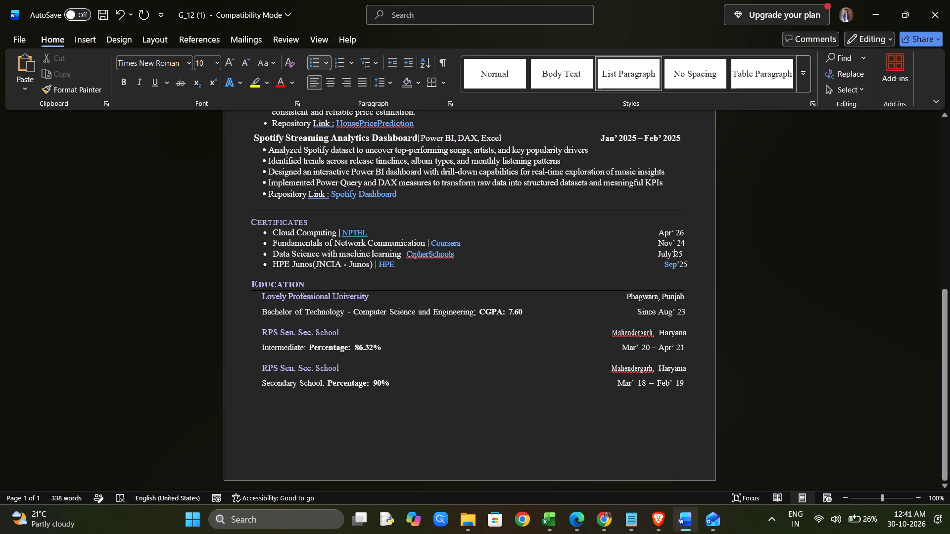
Copy the formatting of the July'25 date onto the Sep part of the HPE Junos date with Format Painter.
left_click(673, 252)
left_click_drag(673, 252, 658, 252)
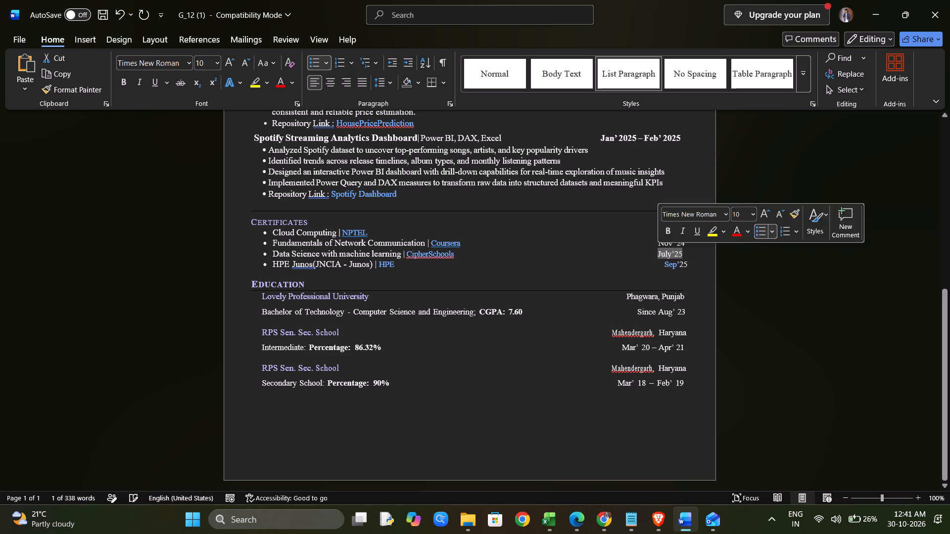
left_click(70, 91)
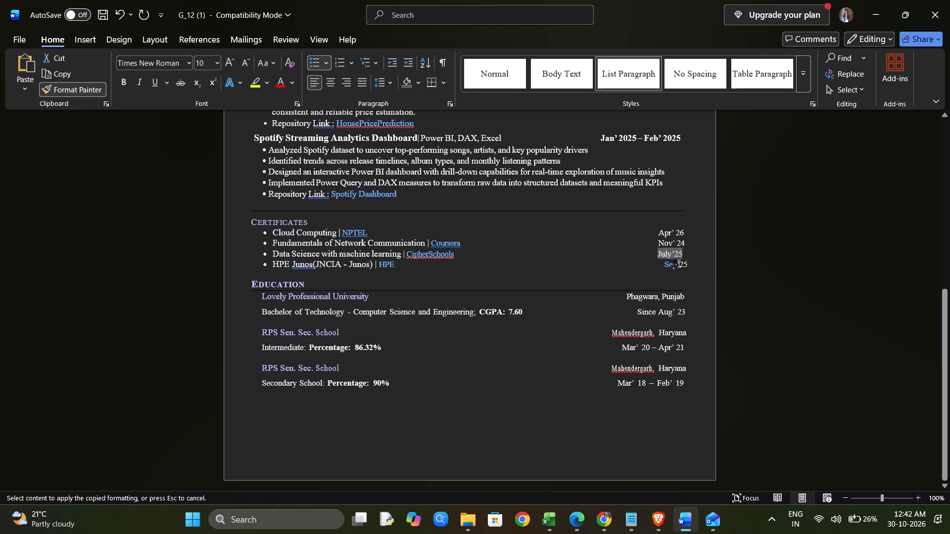
left_click_drag(679, 264, 664, 264)
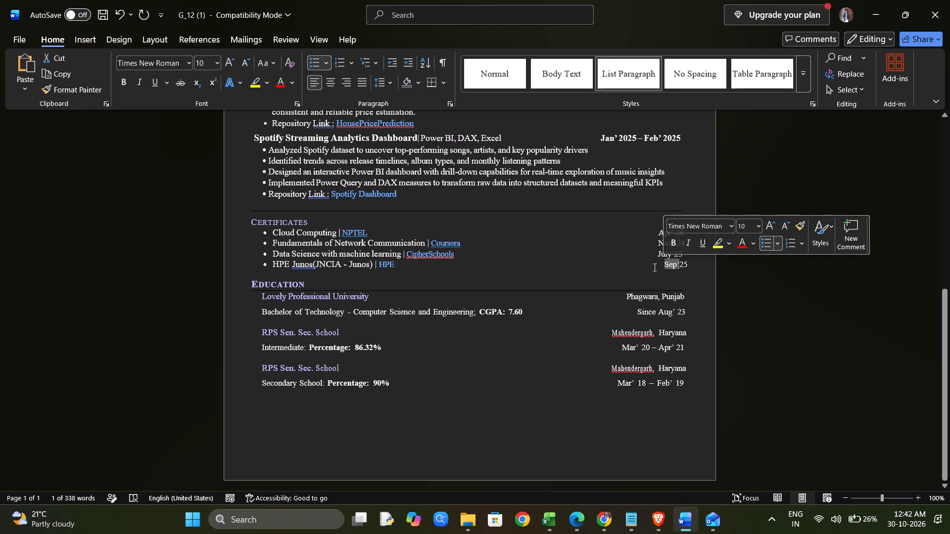
left_click(648, 270)
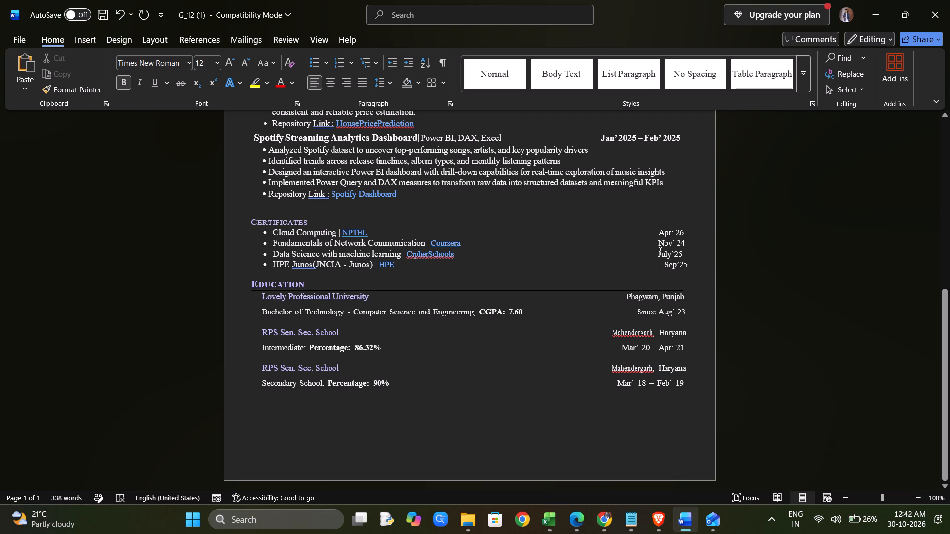
Fine-tune the date alignment by adding one space before July'25 and removing one space before Sep'25.
left_click(659, 251)
key("space")
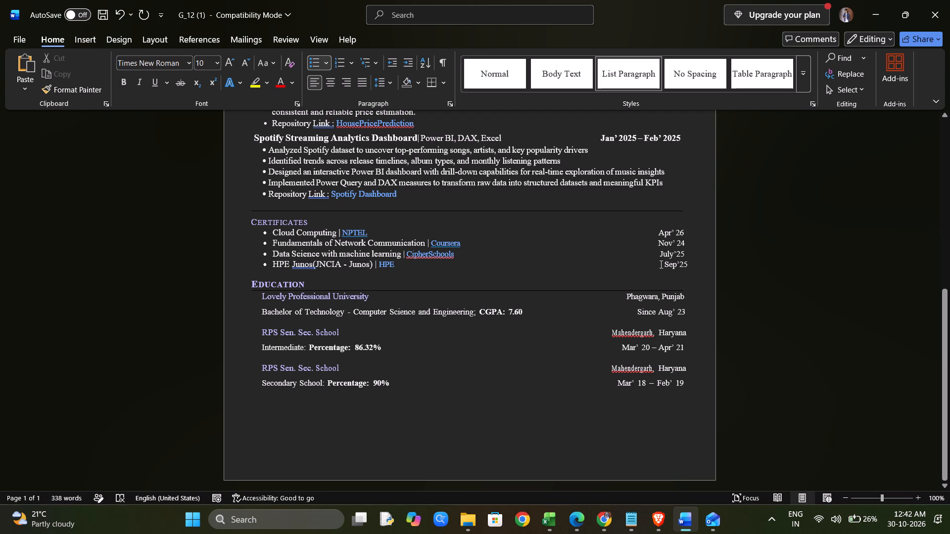
left_click(664, 257)
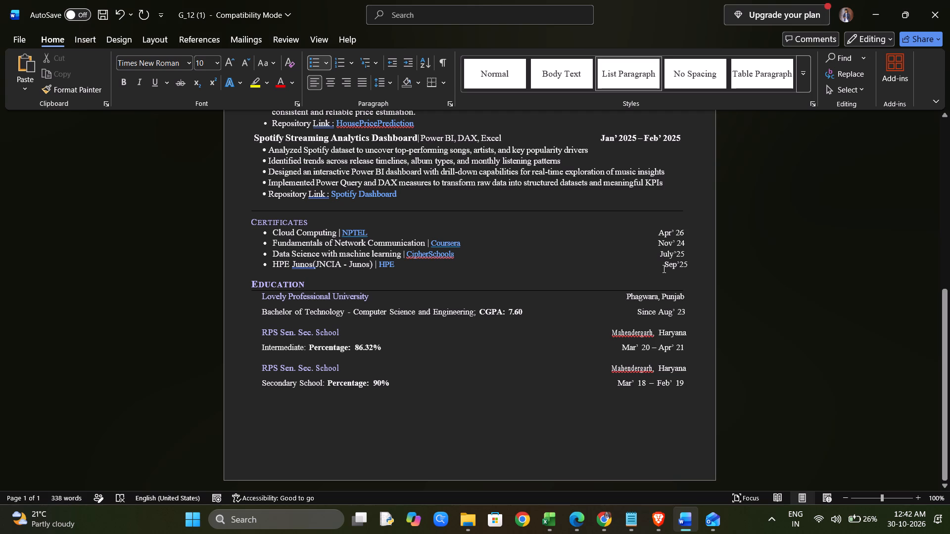
left_click(663, 268)
key("Right")
key("BackSpace")
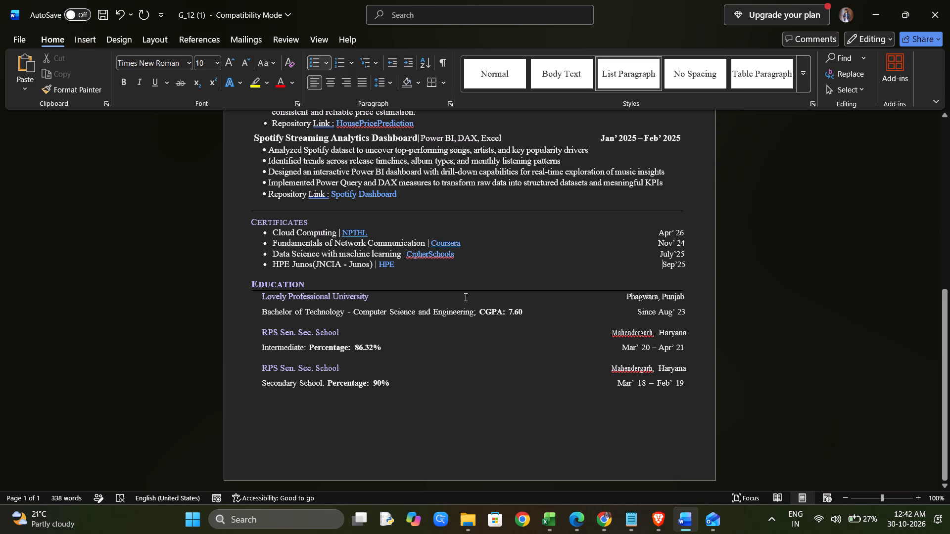
Open the HPE link in the HPE Junos entry to check the credential verification page.
left_click(387, 263, "ctrl")
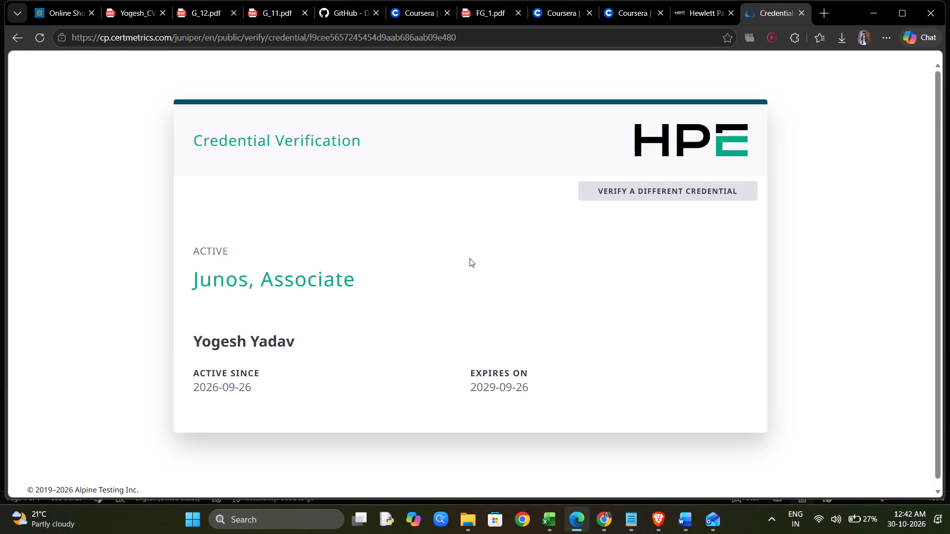
Close every open tab in Edge, including the credential page, Coursera pages, GitHub page and CV PDFs.
left_click(803, 10)
left_click(803, 10)
left_click(803, 10)
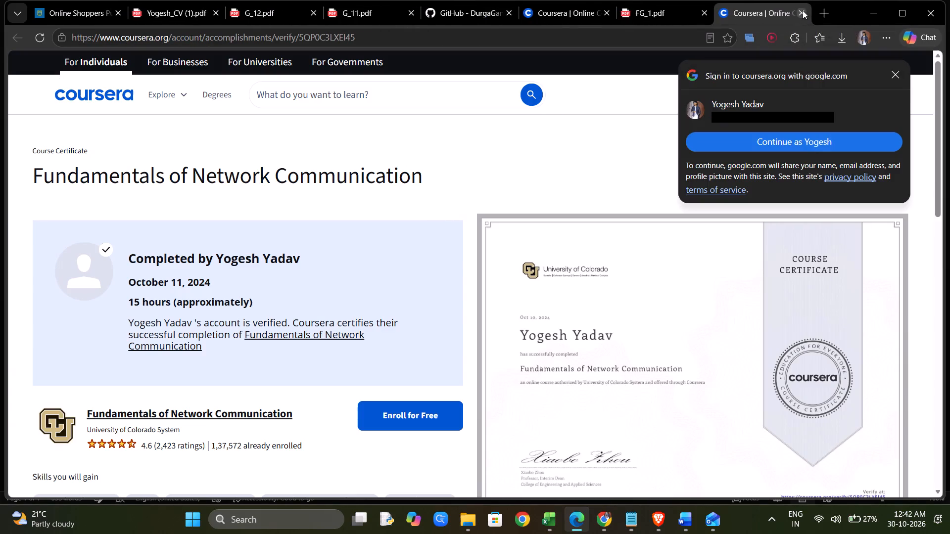
left_click(803, 10)
left_click(803, 10)
left_click(803, 10)
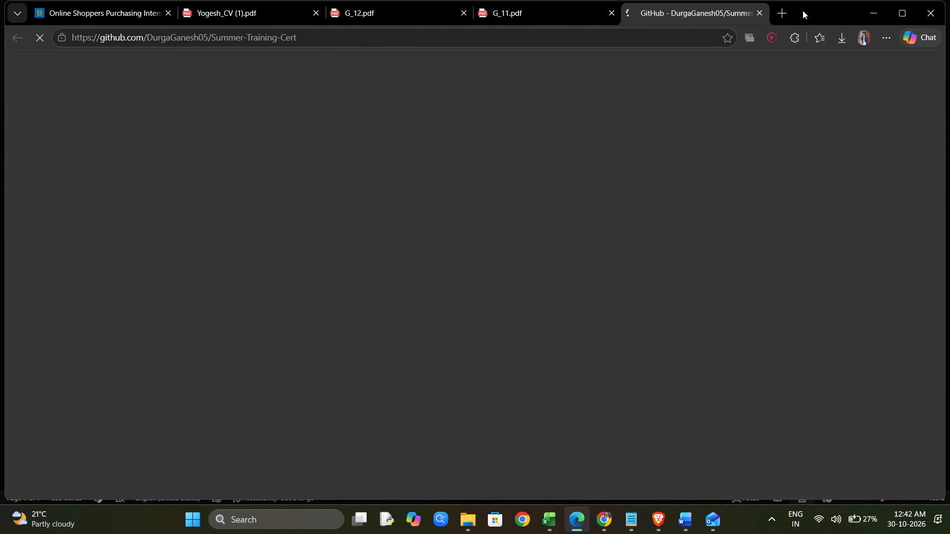
left_click_drag(757, 5, 759, 10)
left_click(759, 10)
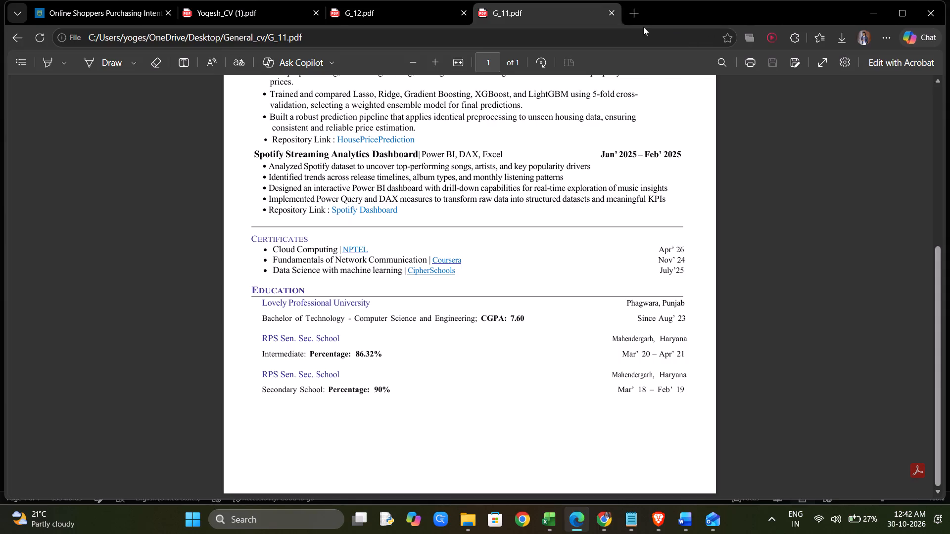
left_click(614, 14)
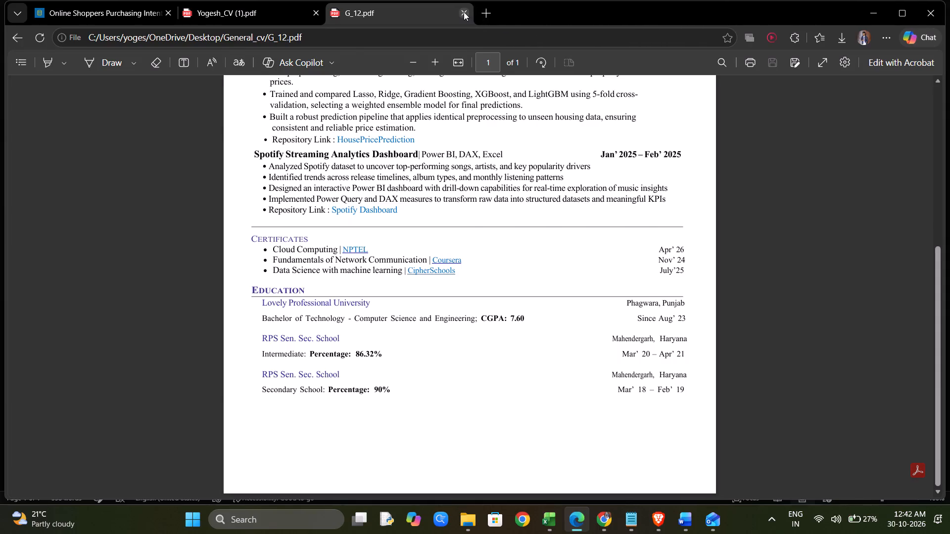
left_click(464, 12)
left_click(319, 10)
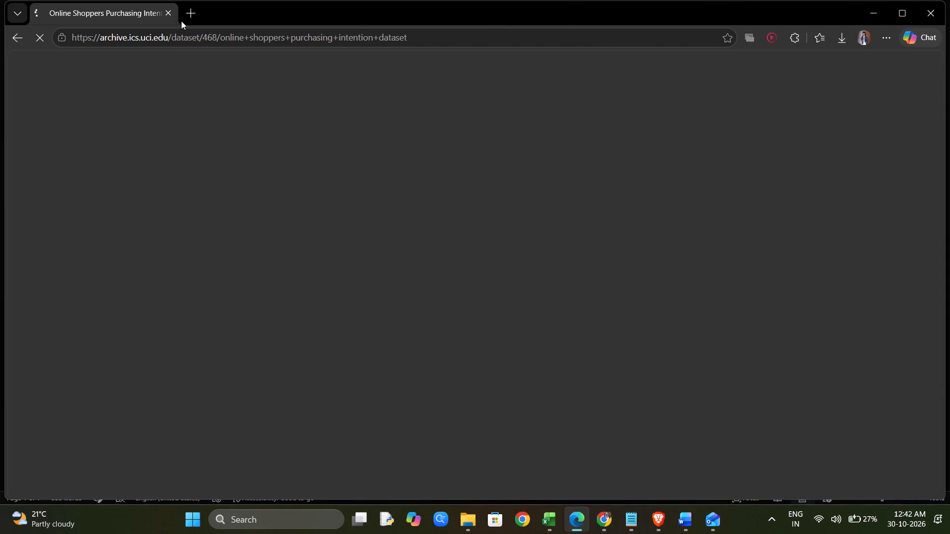
left_click(163, 13)
left_click(166, 13)
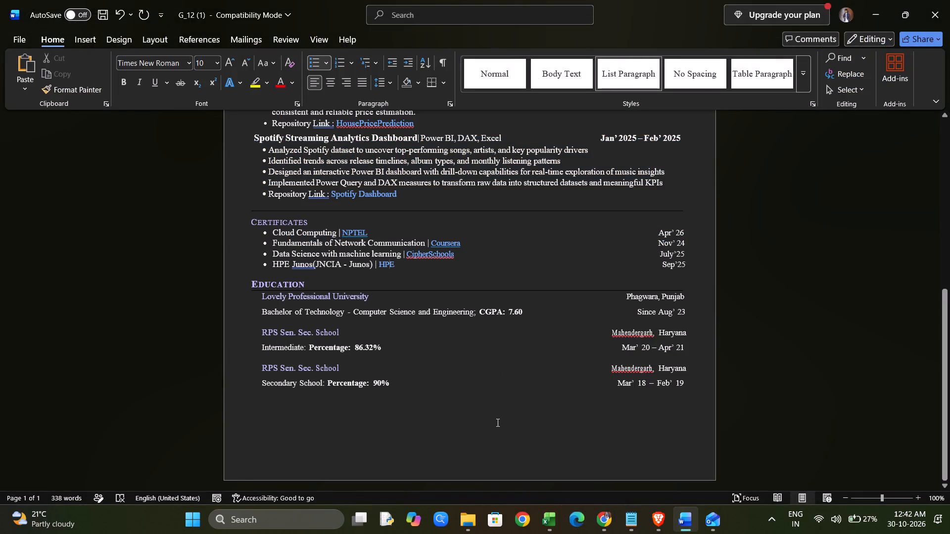
Save the updated CV to the Desktop as a PDF named G_12 (1) and review its Certificates section.
scroll(558, 430, "up", 2)
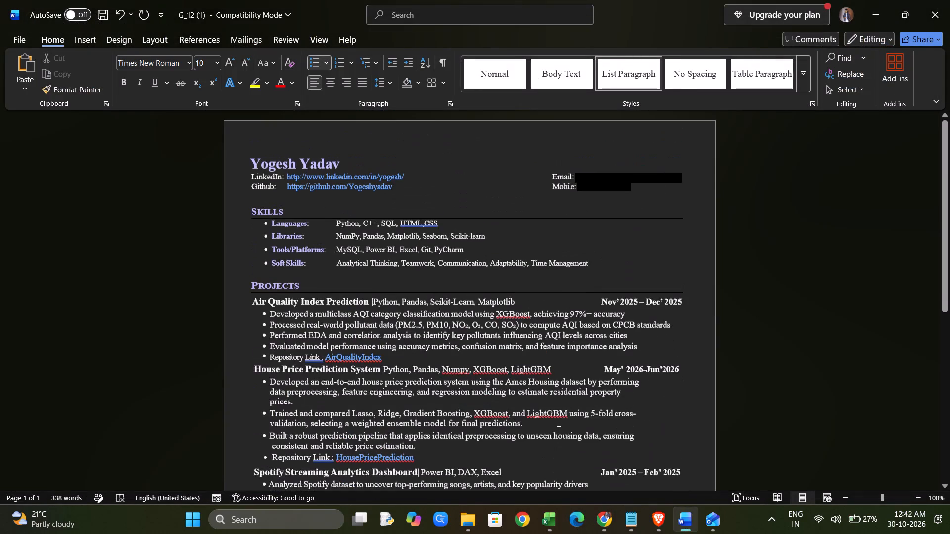
scroll(558, 430, "down", 3)
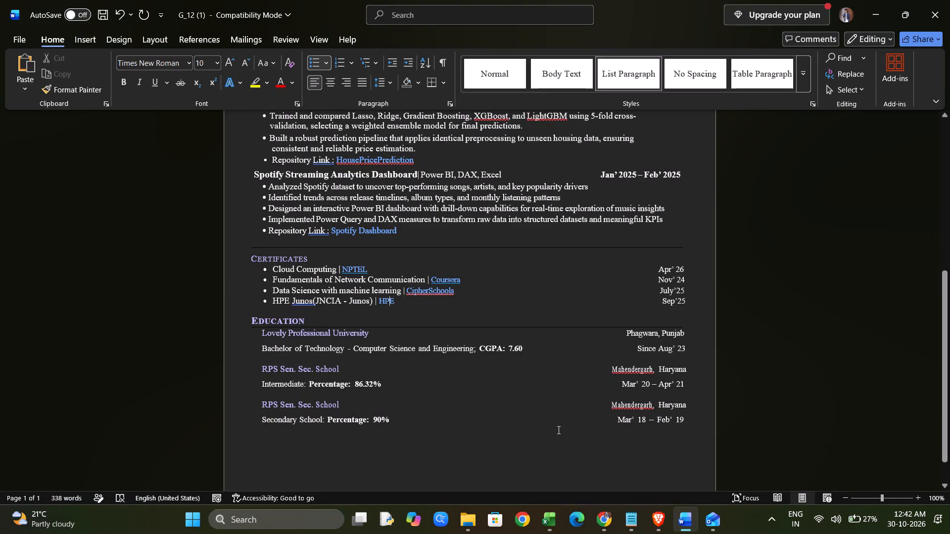
left_click(24, 32)
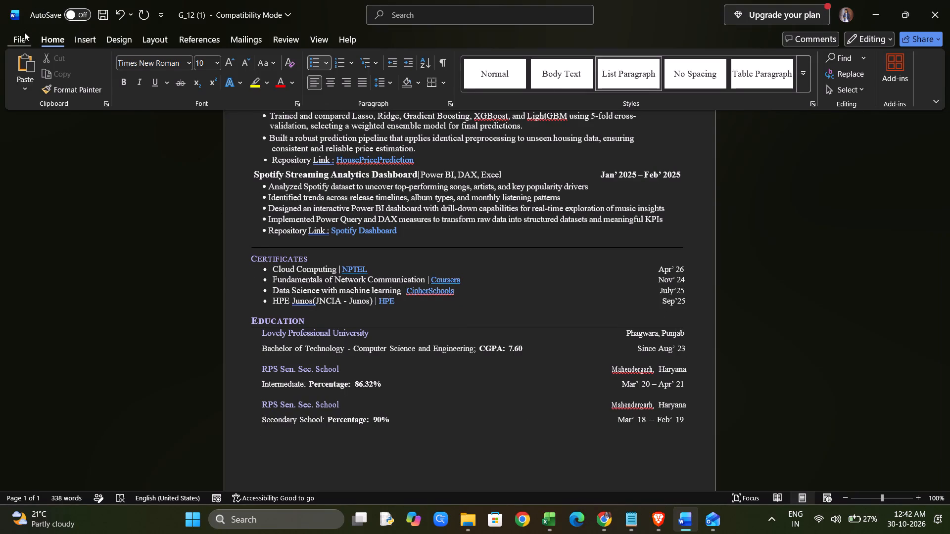
left_click(56, 227)
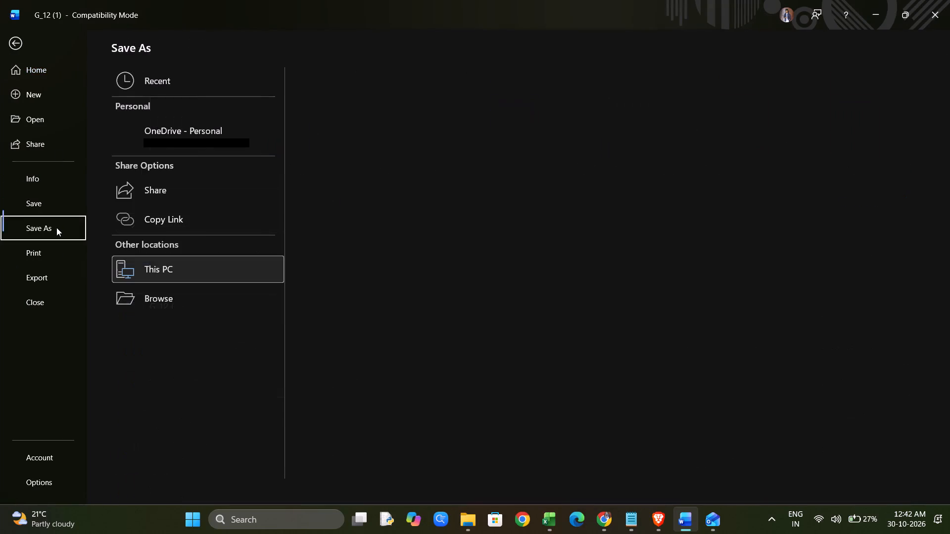
left_click(225, 268)
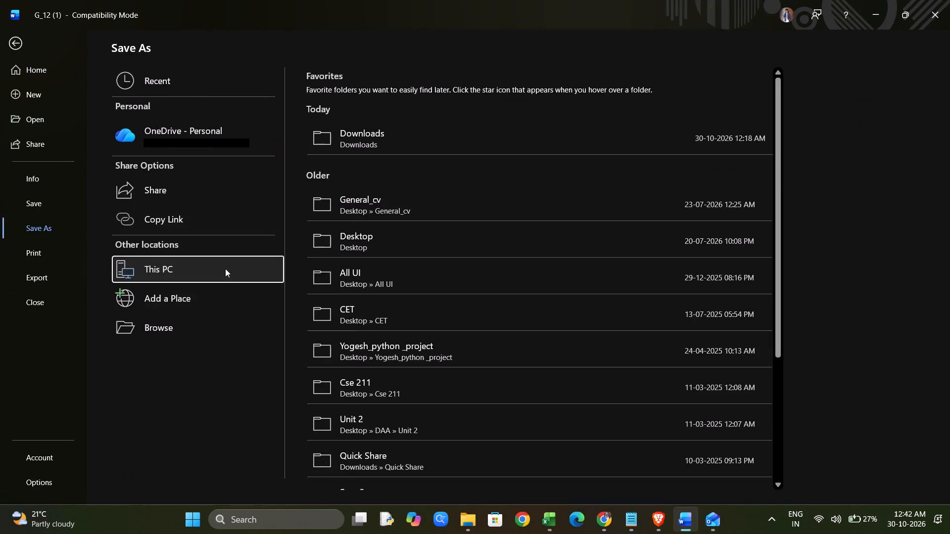
left_click(370, 243)
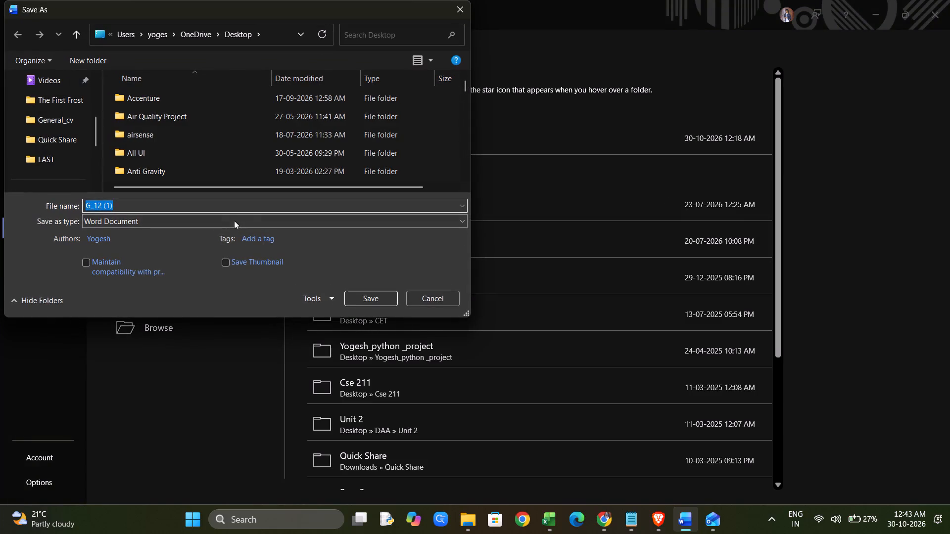
left_click(239, 218)
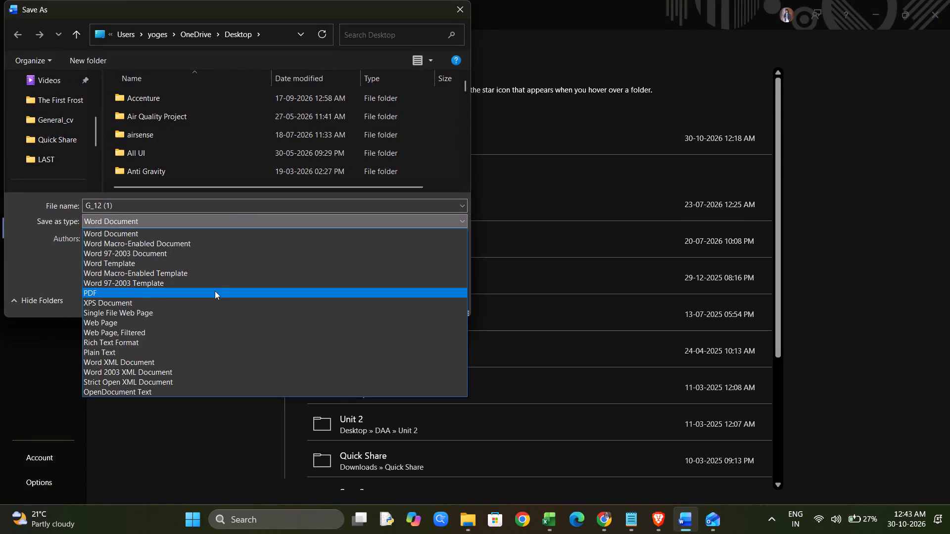
left_click(215, 291)
left_click(360, 318)
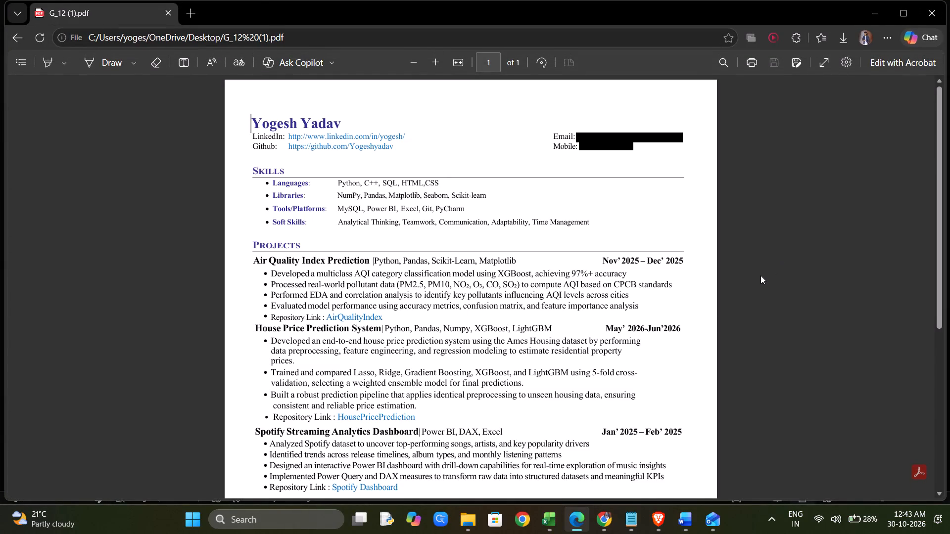
scroll(760, 275, "down", 5)
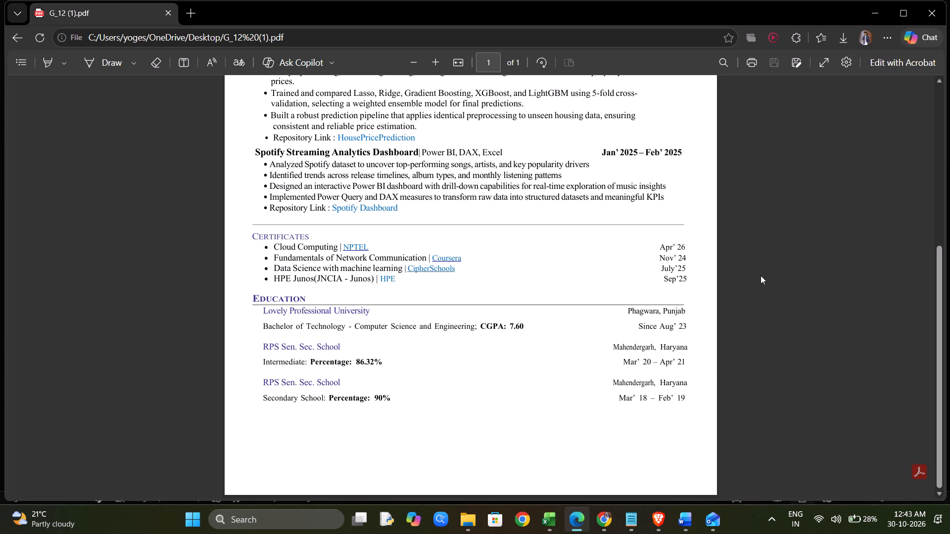
left_click(611, 523)
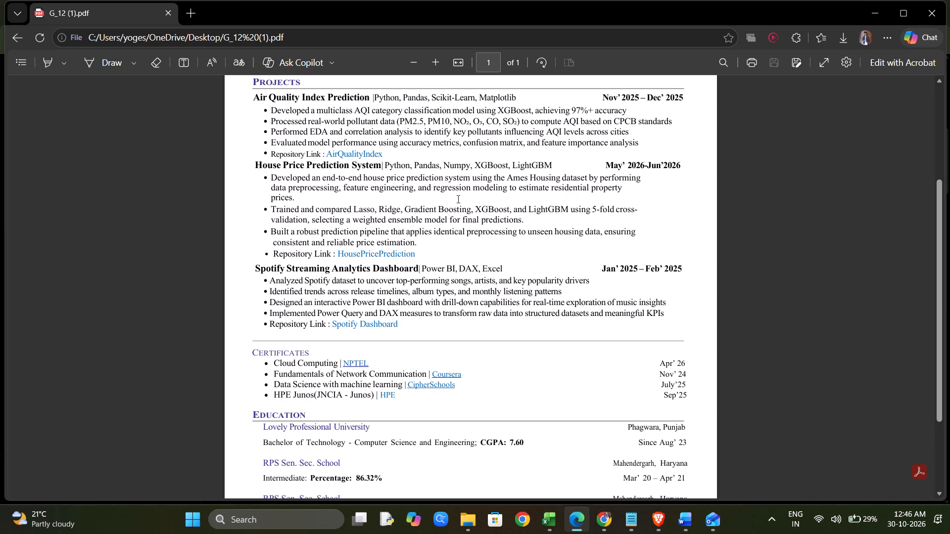
scroll(457, 199, "up", 2)
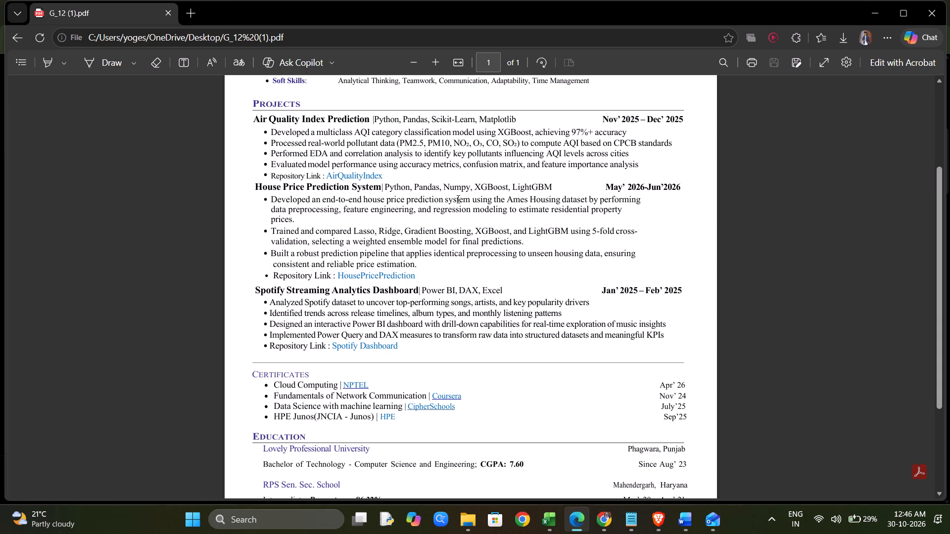
scroll(457, 199, "up", 5)
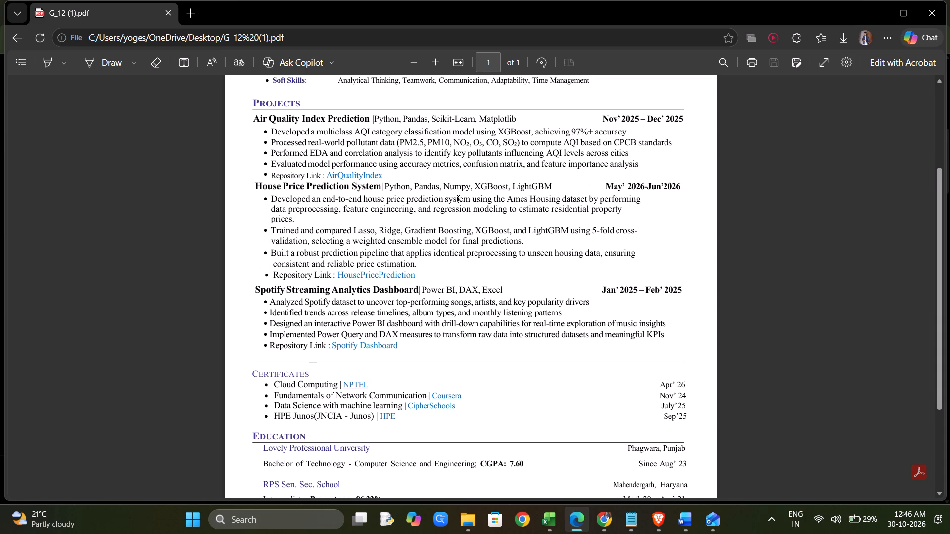
scroll(457, 199, "up", 2)
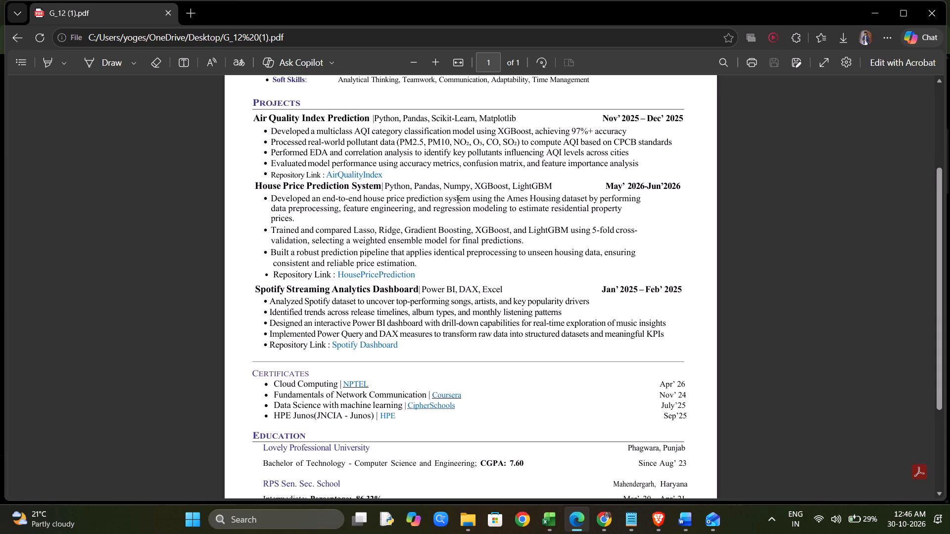
scroll(457, 199, "up", 1)
scroll(543, 356, "down", 1)
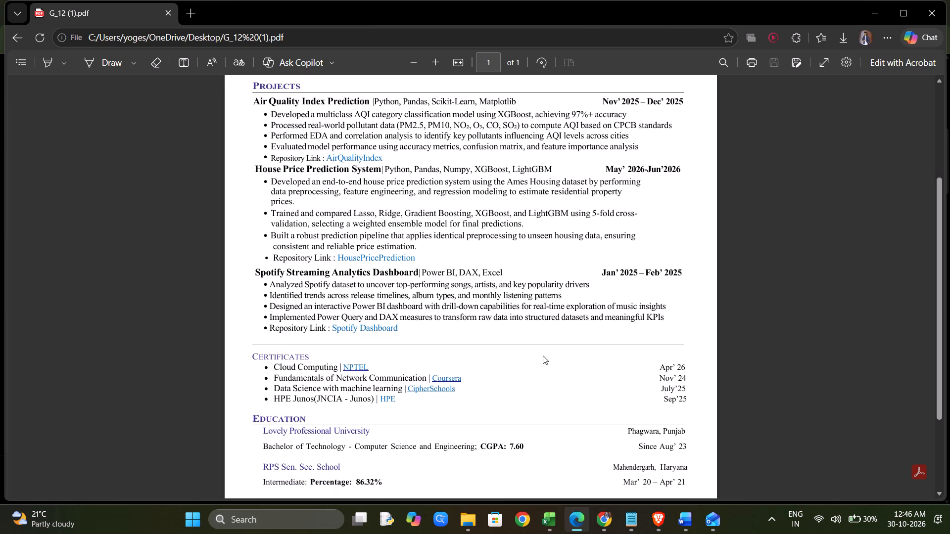
scroll(543, 356, "down", 1)
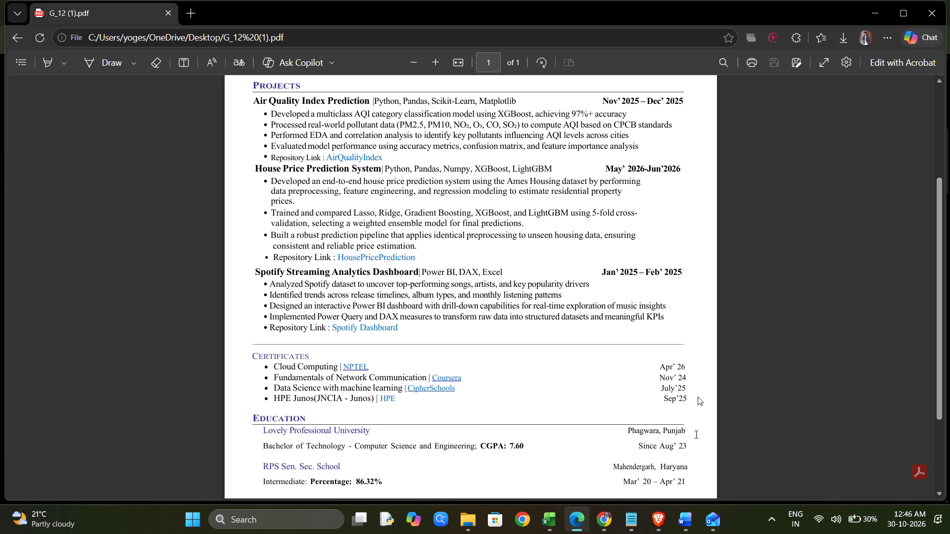
left_click(602, 523)
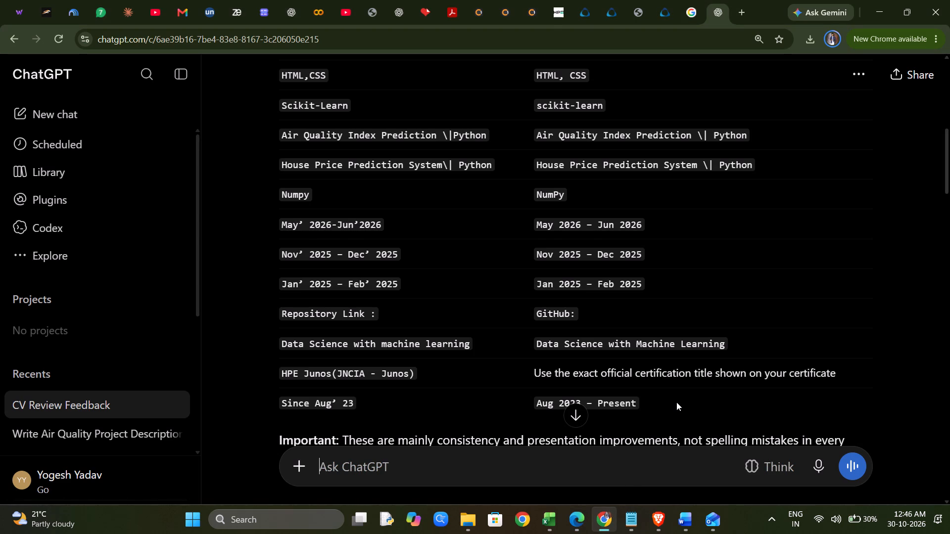
scroll(676, 402, "left", 20)
scroll(676, 402, "left", 20)
scroll(676, 402, "left", 20)
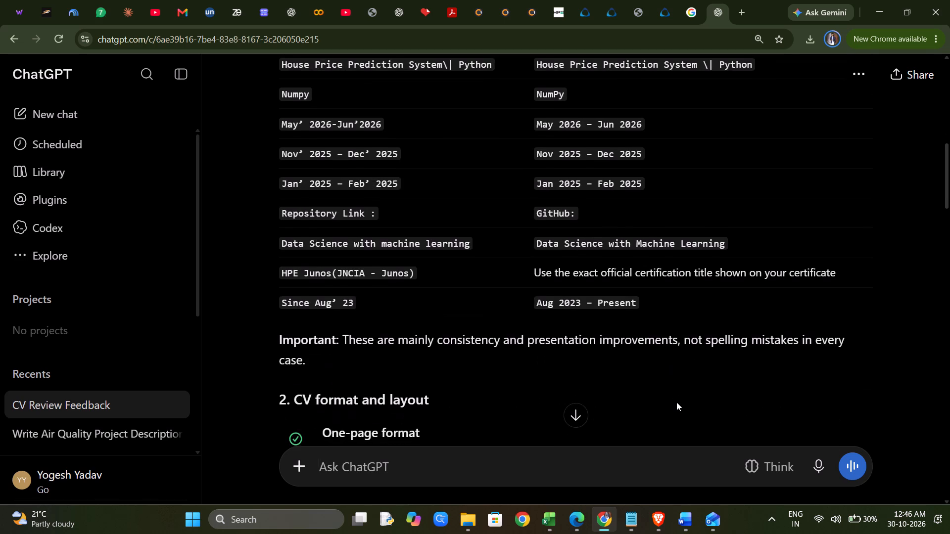
scroll(676, 402, "down", 2)
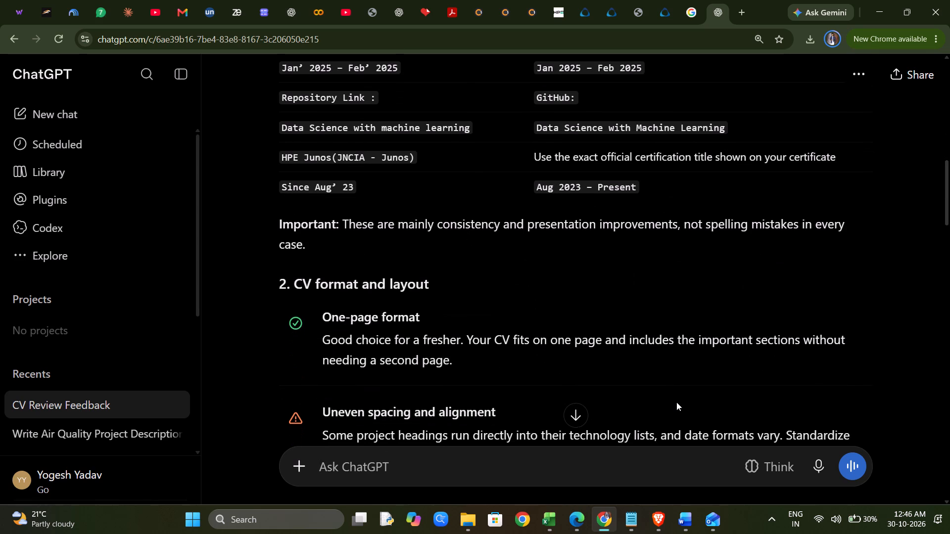
scroll(676, 402, "down", 2)
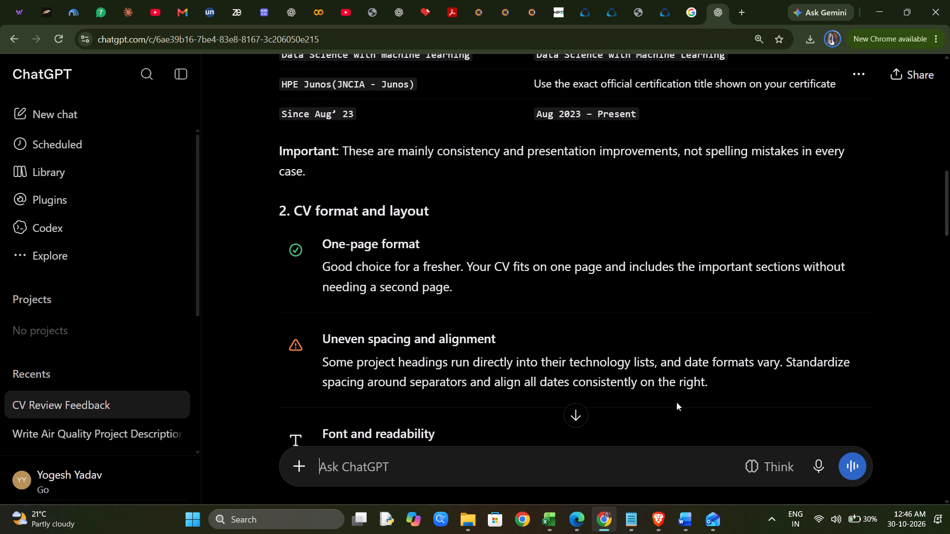
scroll(676, 402, "down", 2)
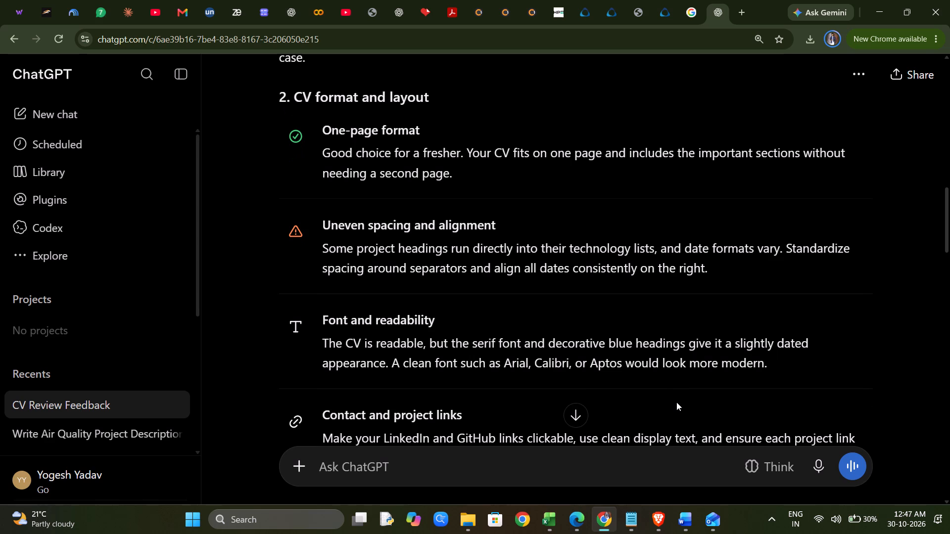
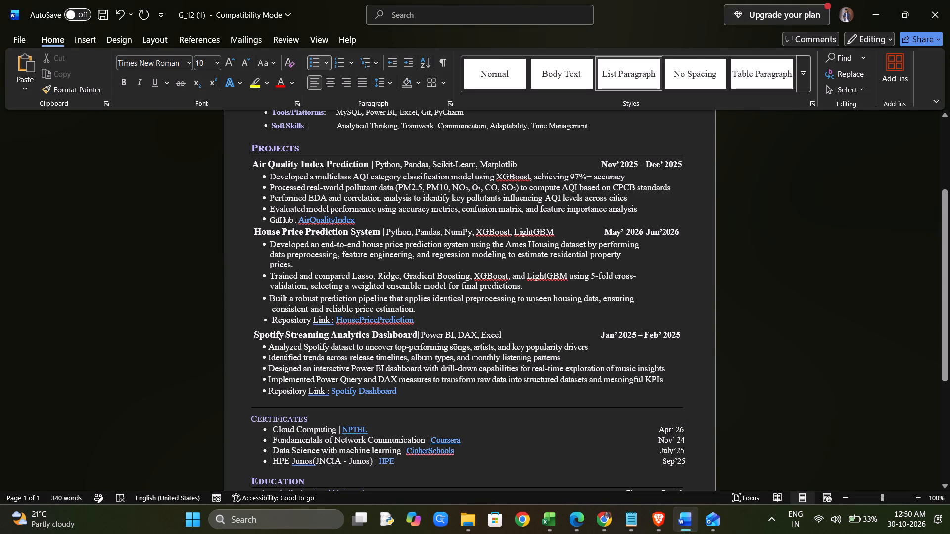
left_click(330, 318)
key("BackSpace")
key("BackSpace")
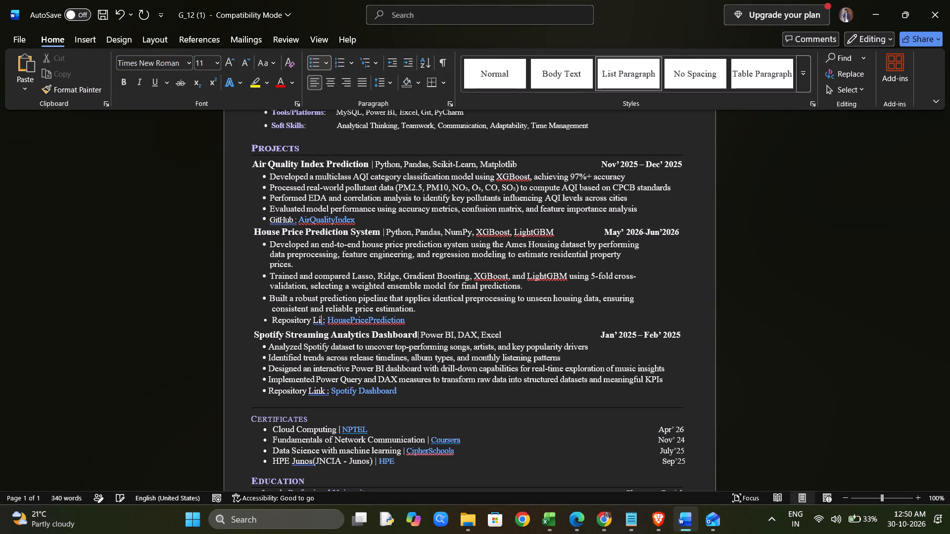
key("BackSpace")
key("BackSpace")
key("BackSpace")
key("BackSpace")
key("BackSpace")
key("BackSpace")
key("BackSpace")
key("BackSpace")
key("BackSpace")
key("BackSpace")
key("BackSpace")
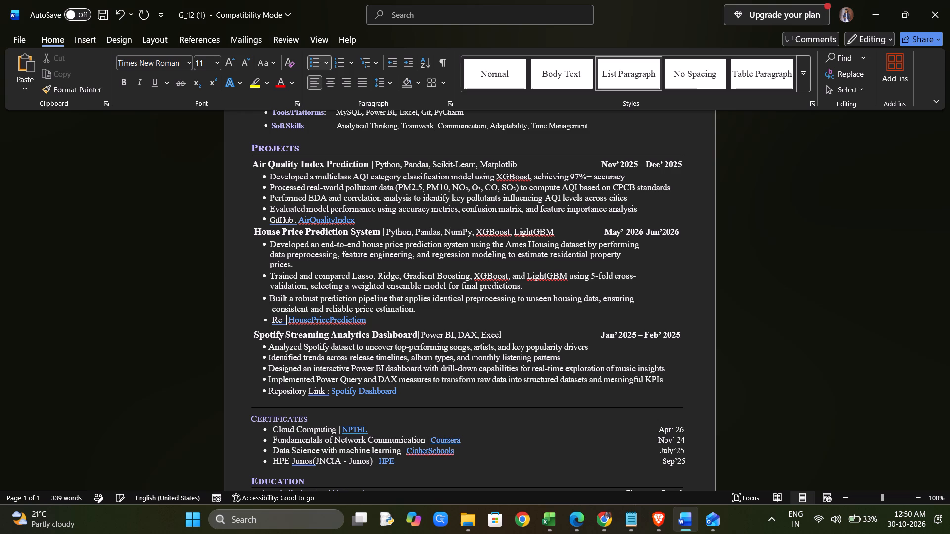
key("BackSpace")
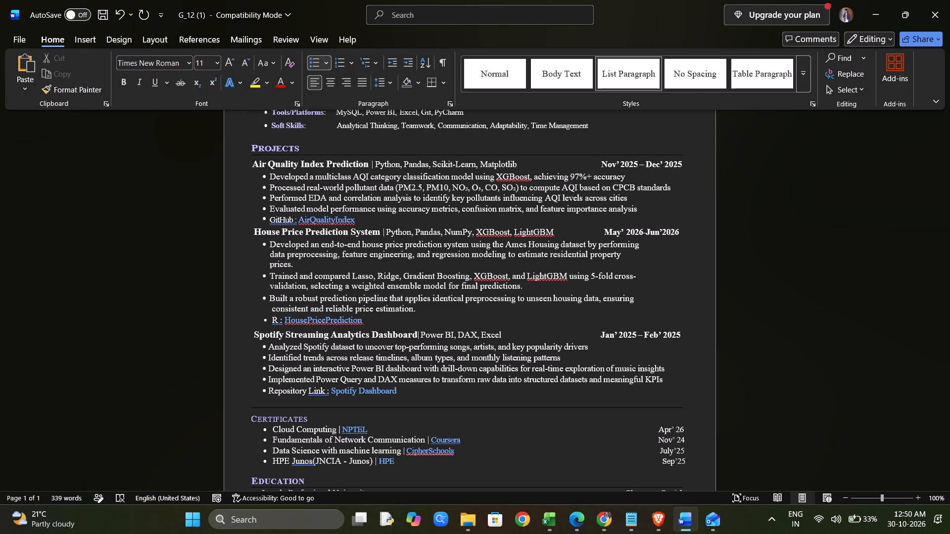
type("GitHub")
key("Left")
key("Left")
key("Left")
key("Left")
key("Left")
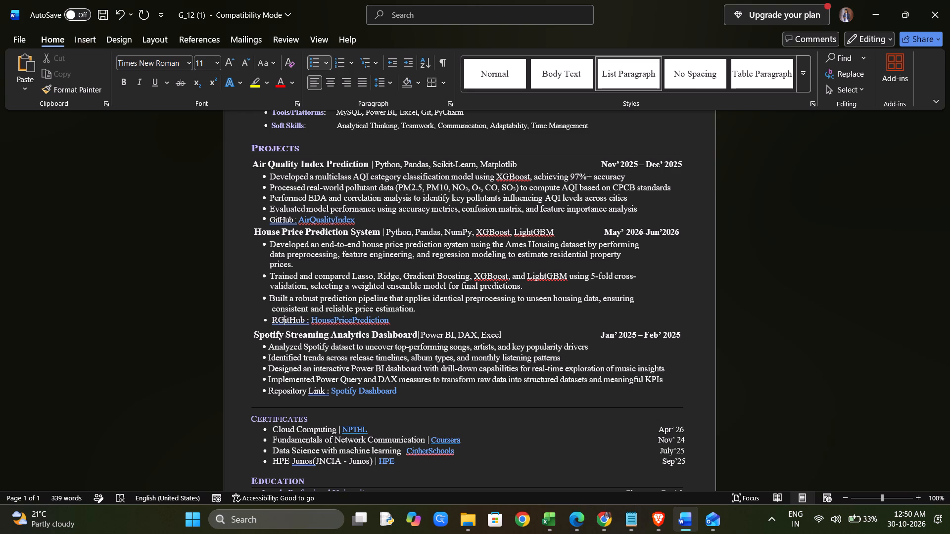
key("Left")
key("BackSpace")
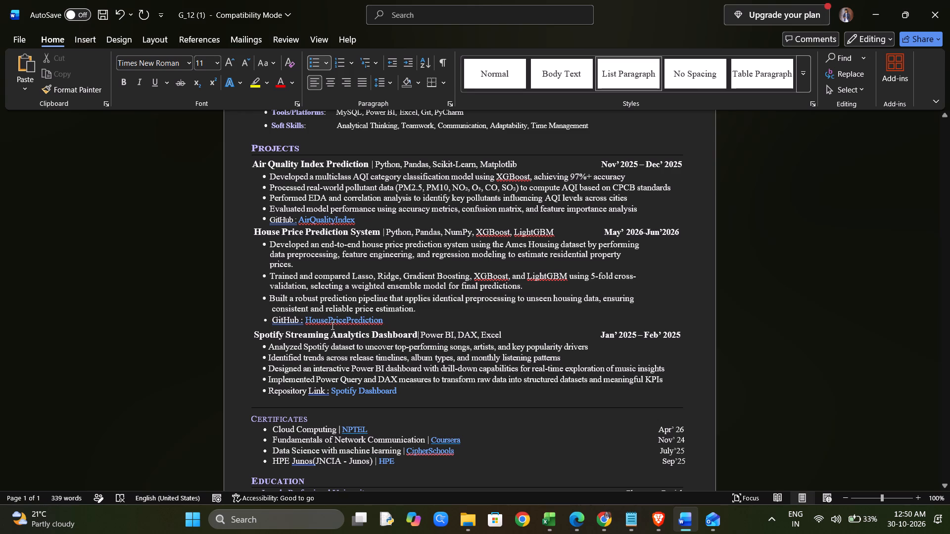
Replace the "Repository Link" label before the Spotify Dashboard link with "GitHub".
left_click(323, 385)
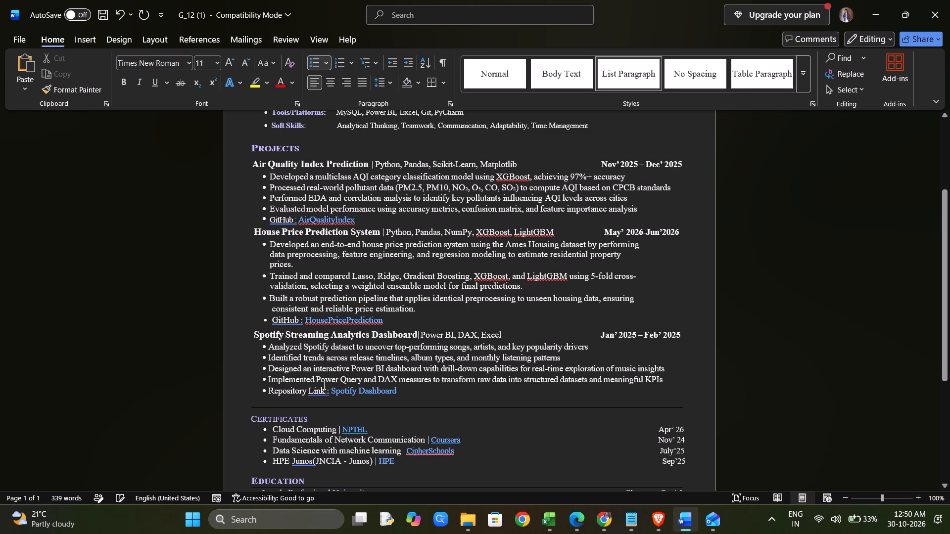
key("BackSpace")
key("BackSpace")
key("BackSpace")
key("BackSpace")
key("BackSpace")
key("BackSpace")
key("BackSpace")
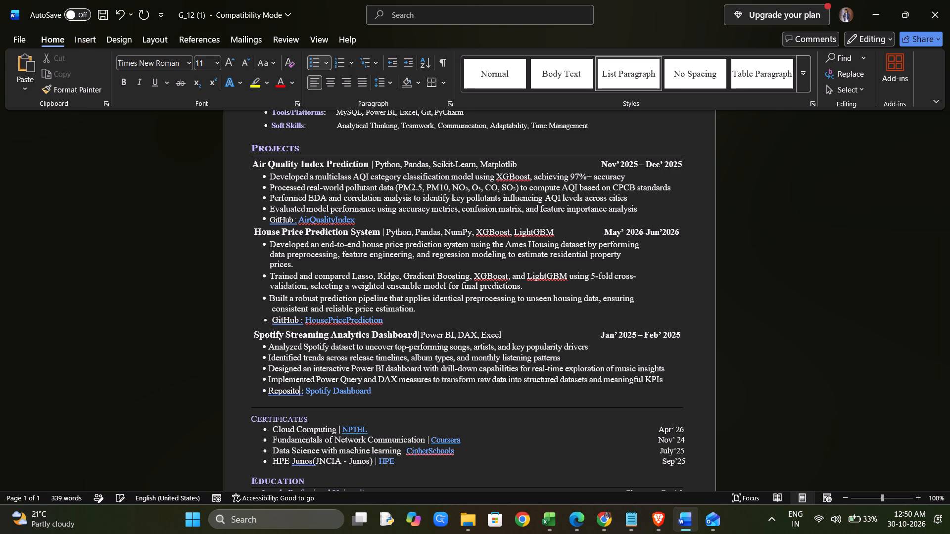
key("BackSpace")
key("BackSpace")
key("BackSpace")
key("BackSpace")
key("BackSpace")
key("BackSpace")
key("BackSpace")
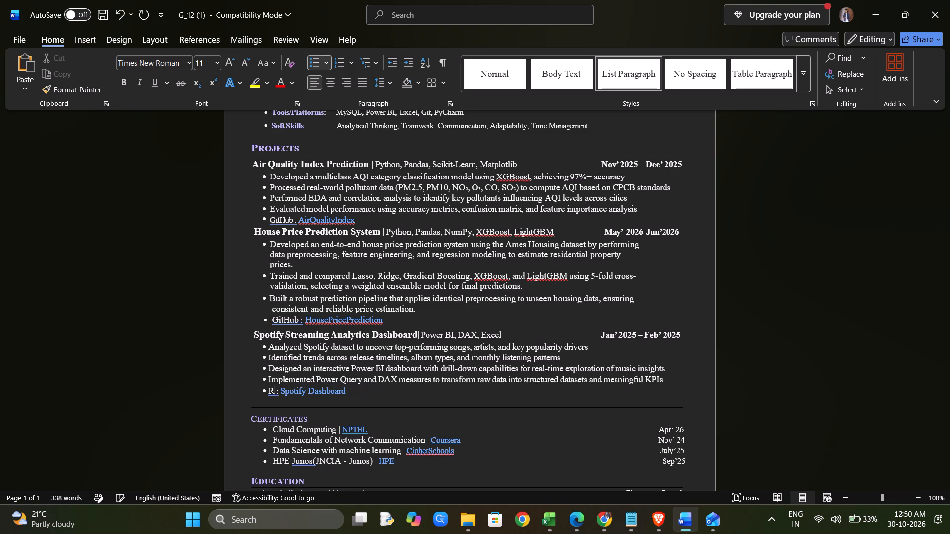
type("GitHub")
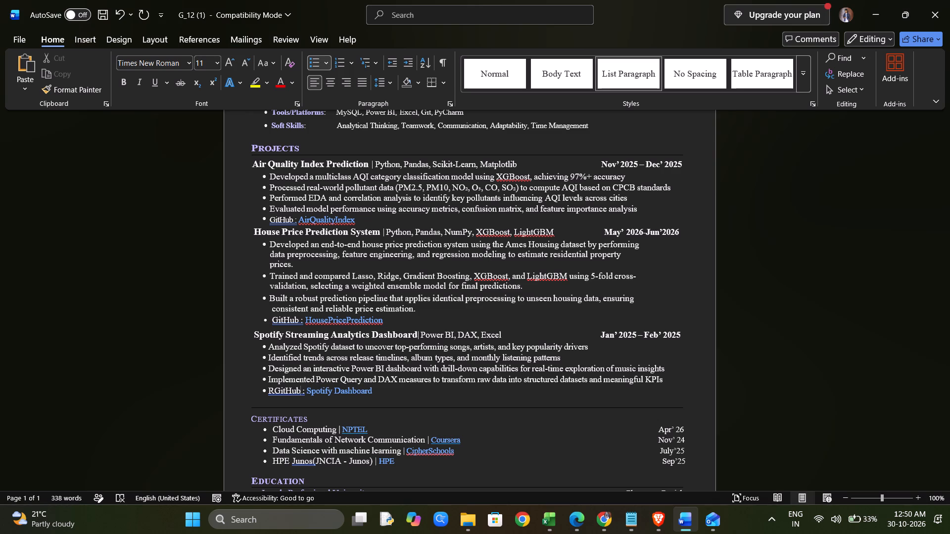
key("Left")
key("Left")
key("Left")
key("Left")
key("Left")
key("Left")
key("BackSpace")
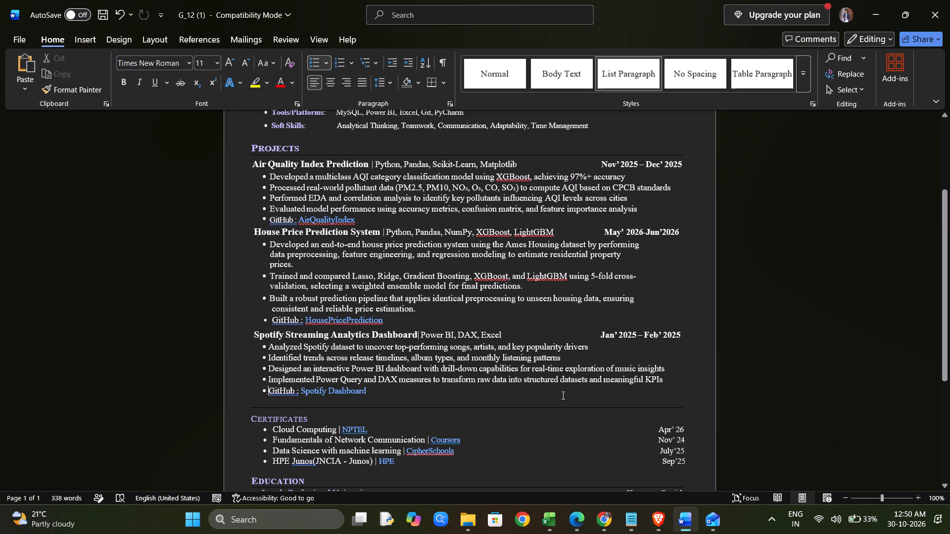
Delete the extra space before the Sep'25 date of the HPE Junos certificate entry.
scroll(562, 395, "down", 1)
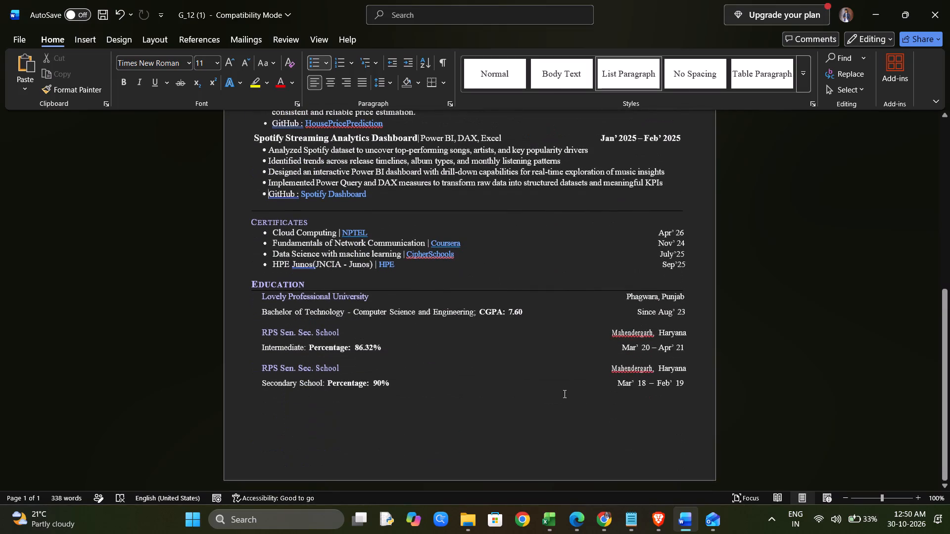
left_click(658, 263)
key("Right")
key("Right")
key("BackSpace")
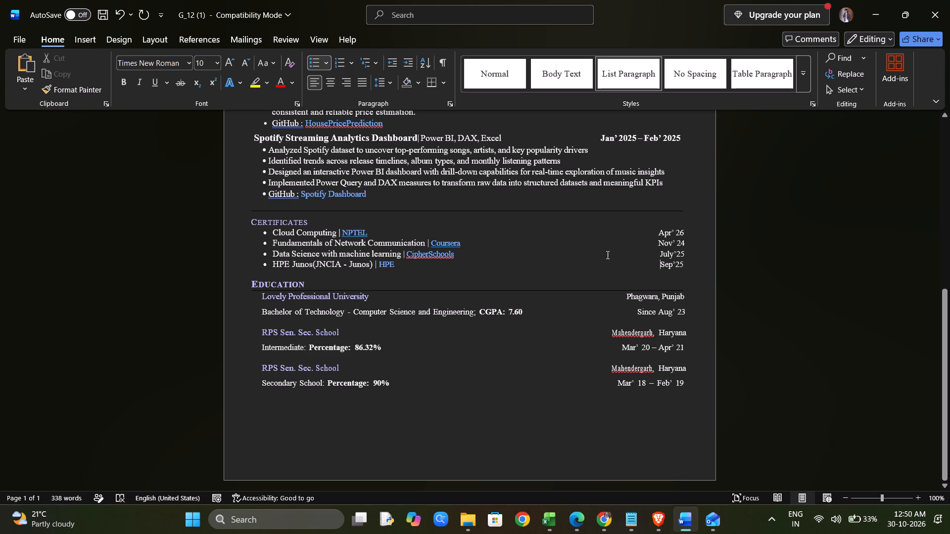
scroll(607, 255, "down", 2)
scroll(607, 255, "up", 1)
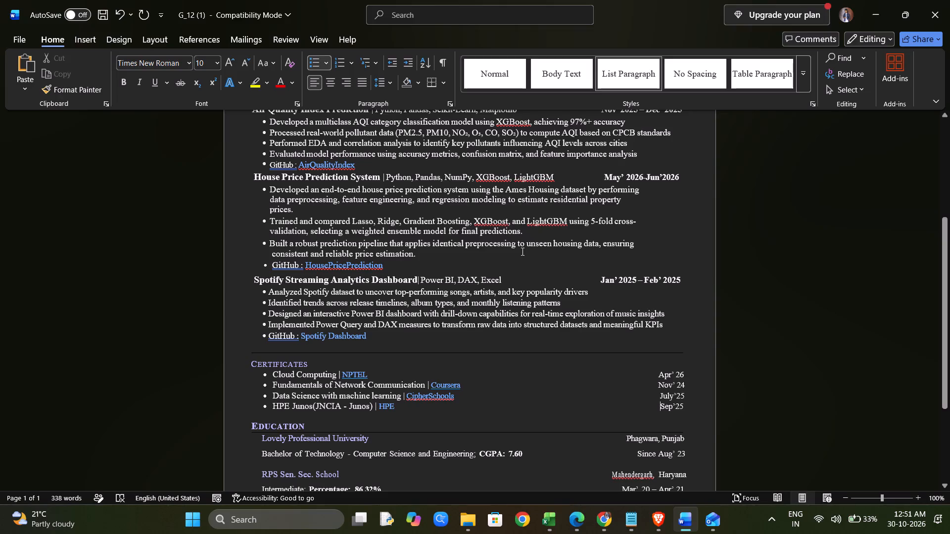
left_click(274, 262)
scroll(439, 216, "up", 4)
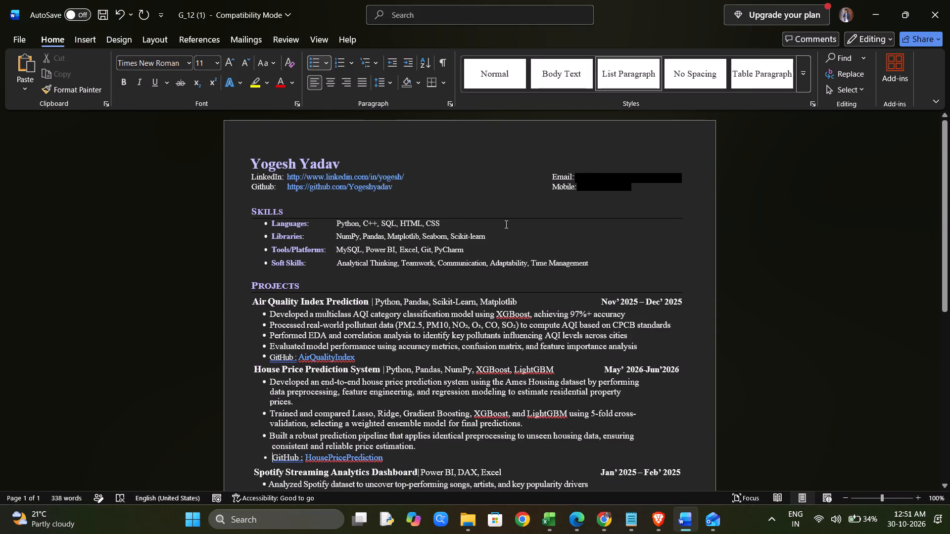
Open the CV's NPTEL, Coursera, CipherSchools and HPE certificate links in Edge to examine each certificate, then close their tabs.
scroll(497, 256, "down", 5)
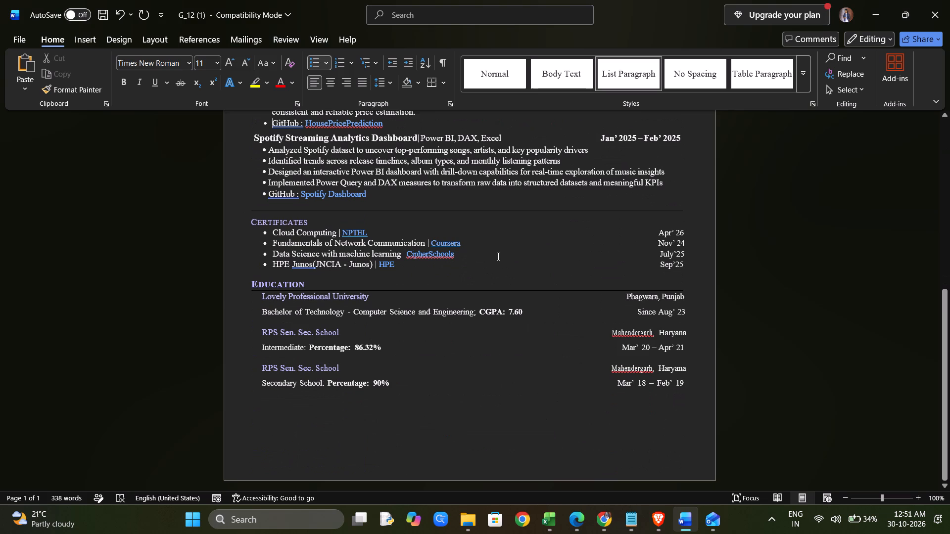
left_click(349, 230, "ctrl")
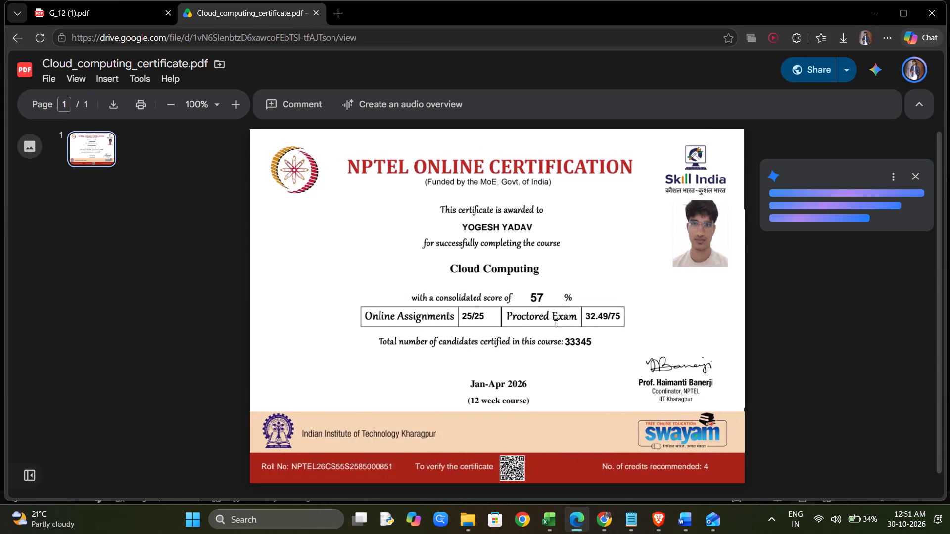
left_click(686, 519)
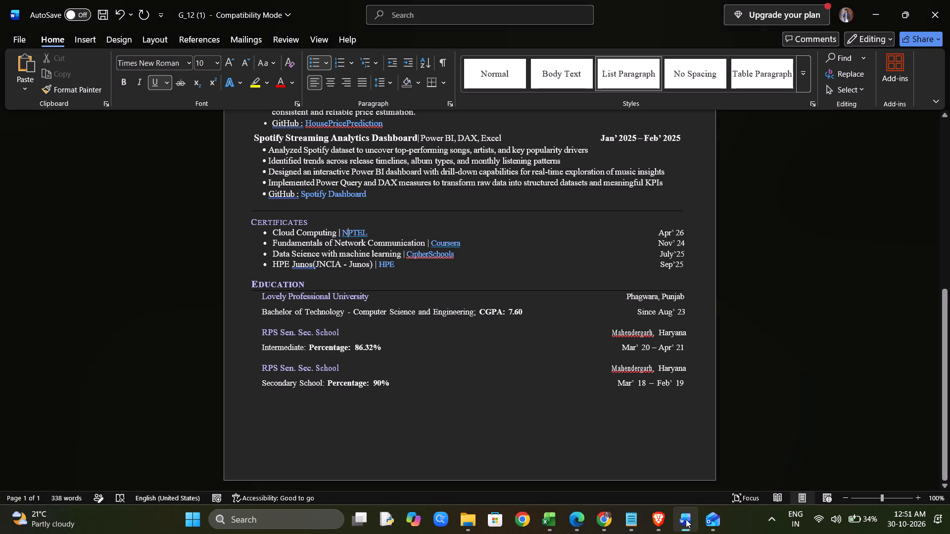
left_click(447, 245, "ctrl")
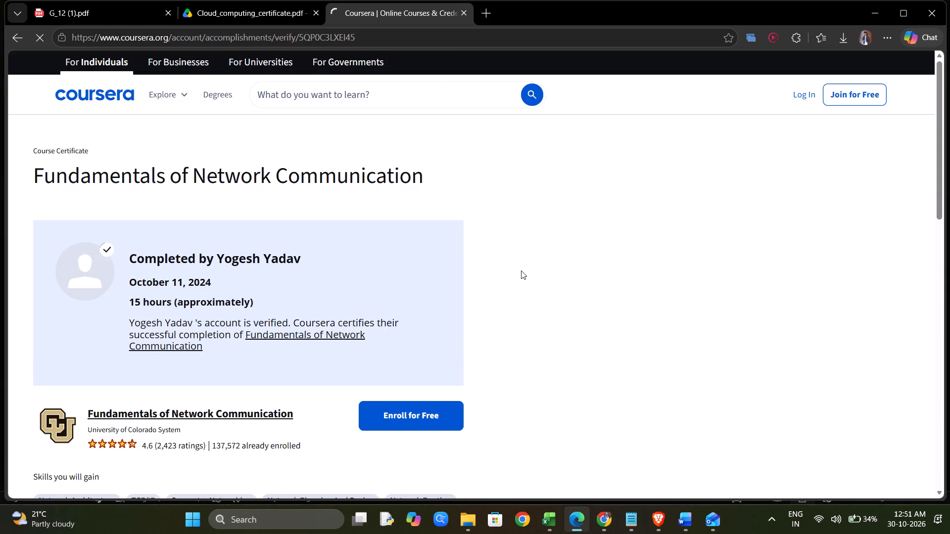
left_click(608, 517)
left_click(678, 516)
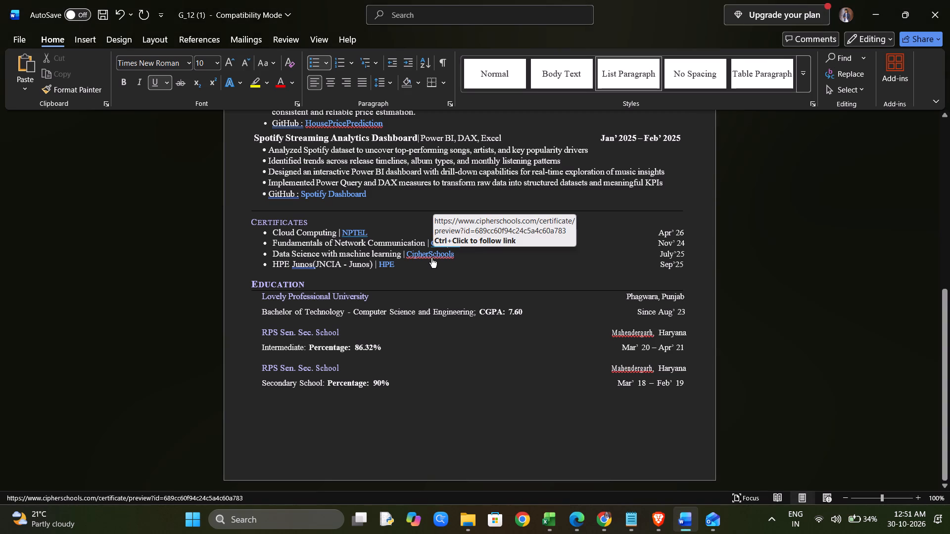
left_click(431, 258, "ctrl")
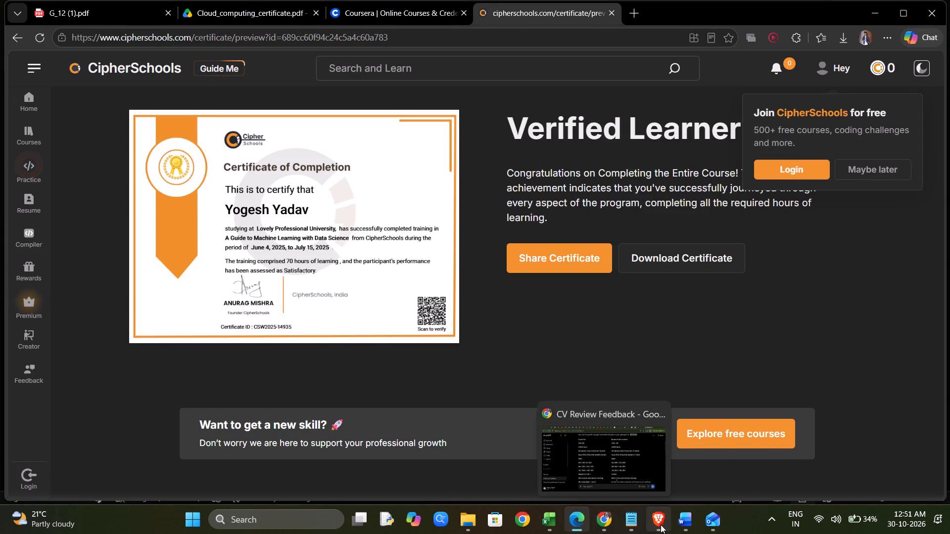
left_click(680, 523)
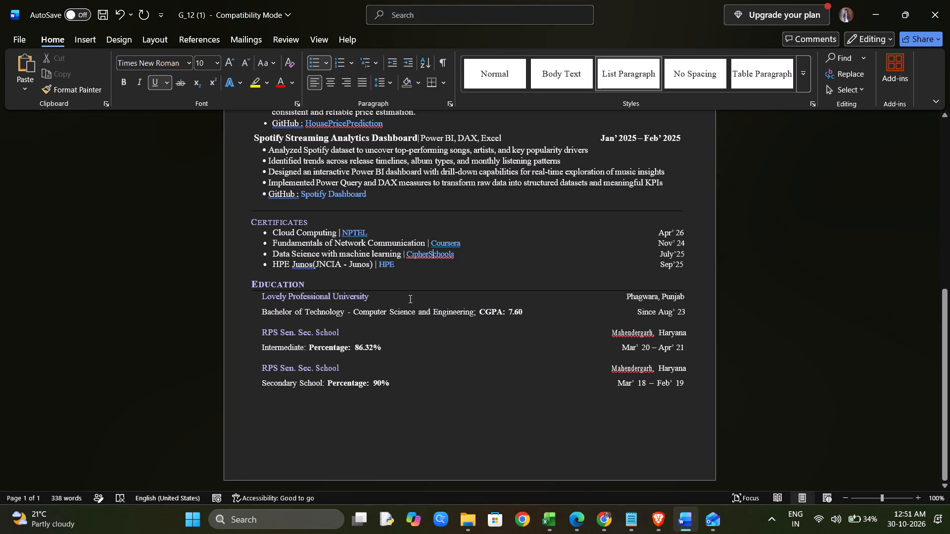
left_click(384, 261, "ctrl")
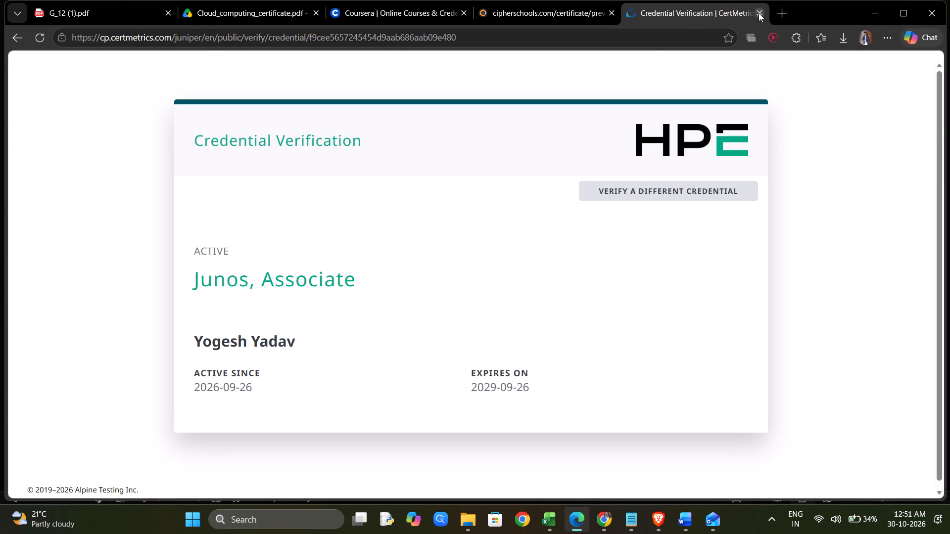
left_click(759, 13)
left_click(612, 14)
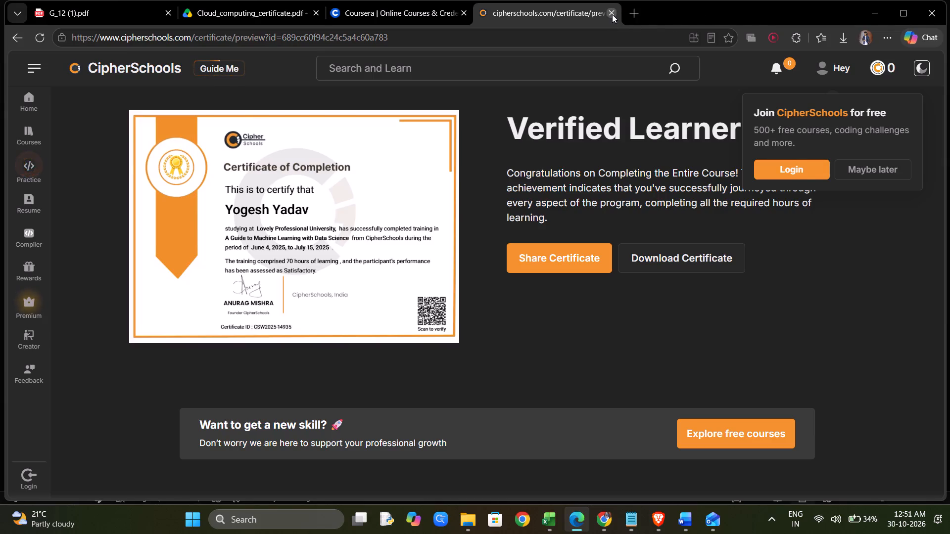
left_click(462, 13)
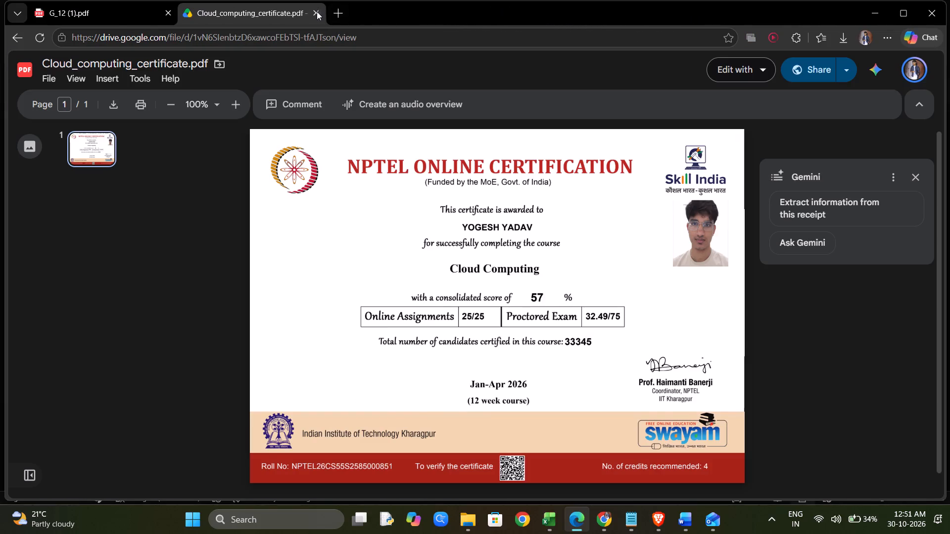
left_click(316, 14)
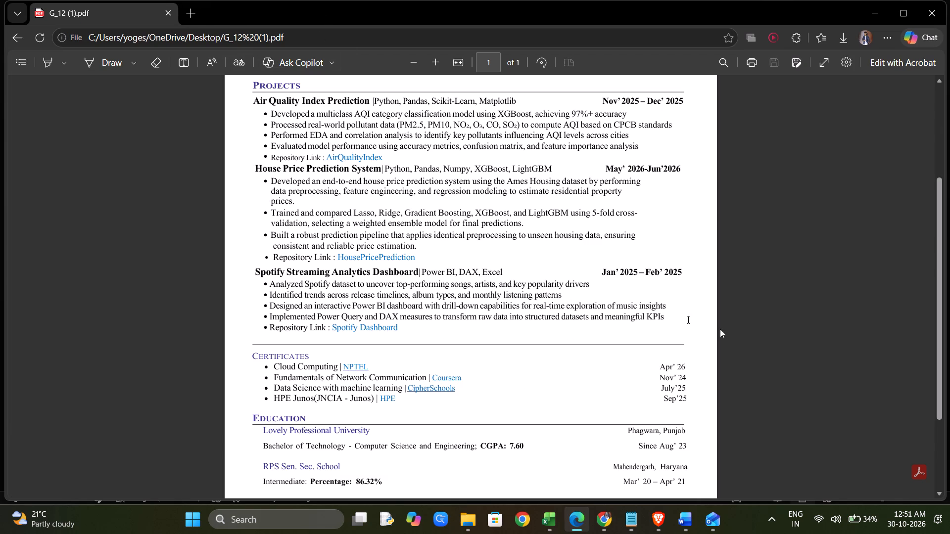
Back in the Word CV, change the HPE Junos certificate entry's date to Sep'26.
left_click(611, 532)
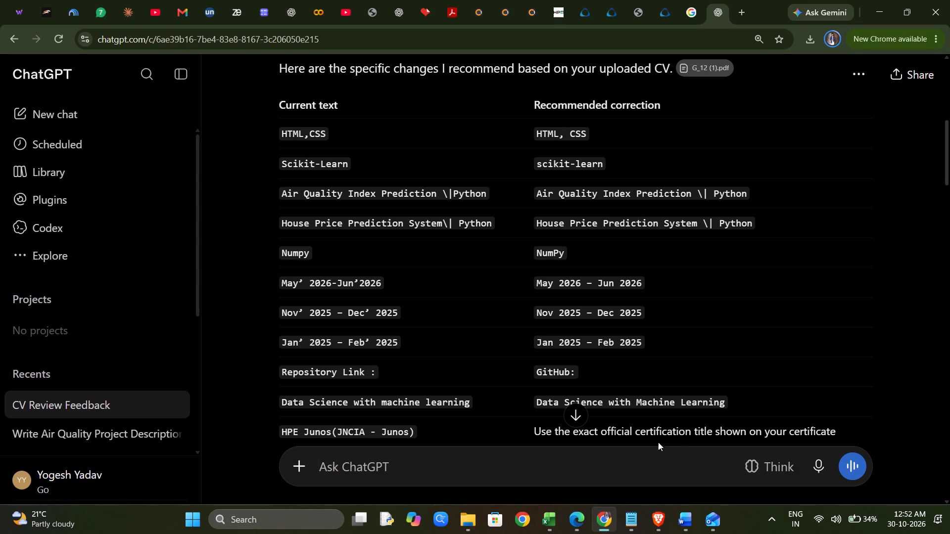
left_click(686, 514)
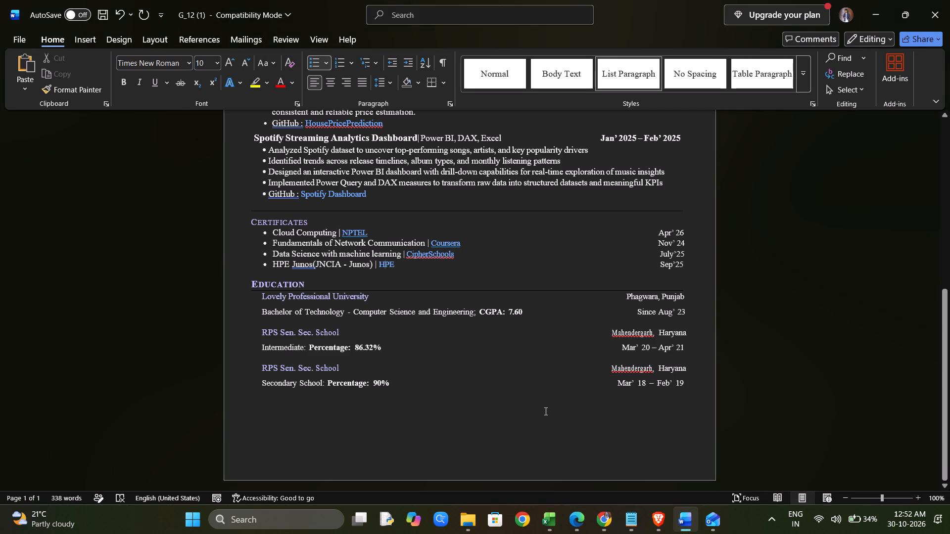
left_click(687, 262)
key("BackSpace")
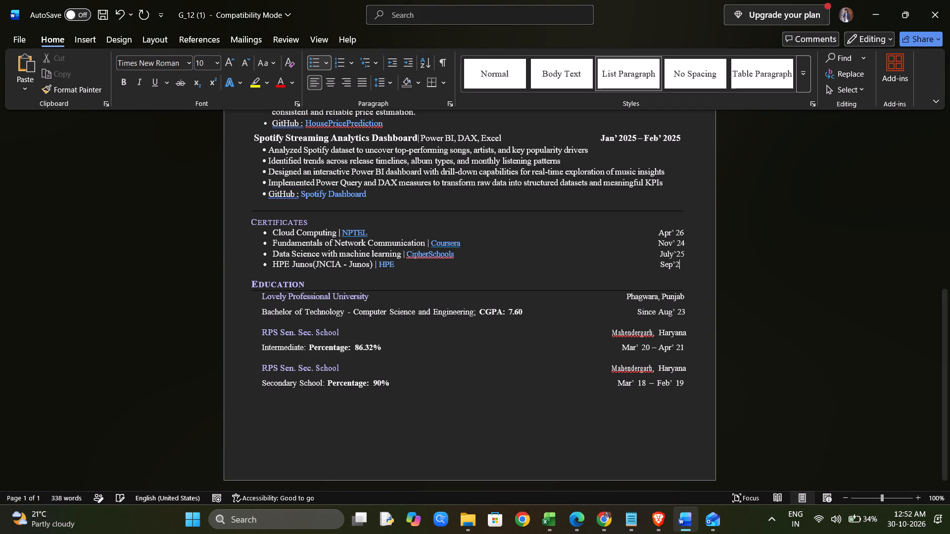
key("6")
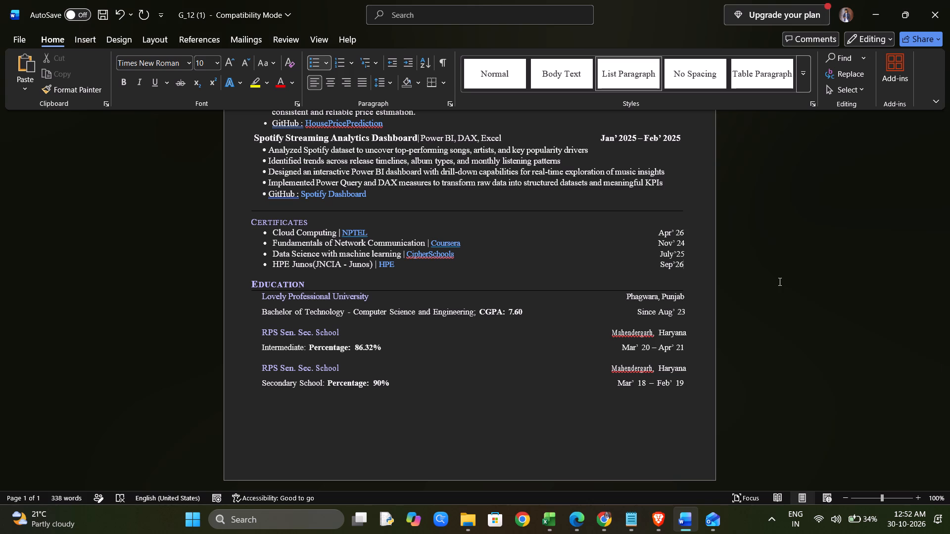
Review the edited CV from the Skills section down through Education.
scroll(746, 346, "down", 1)
scroll(746, 346, "up", 3)
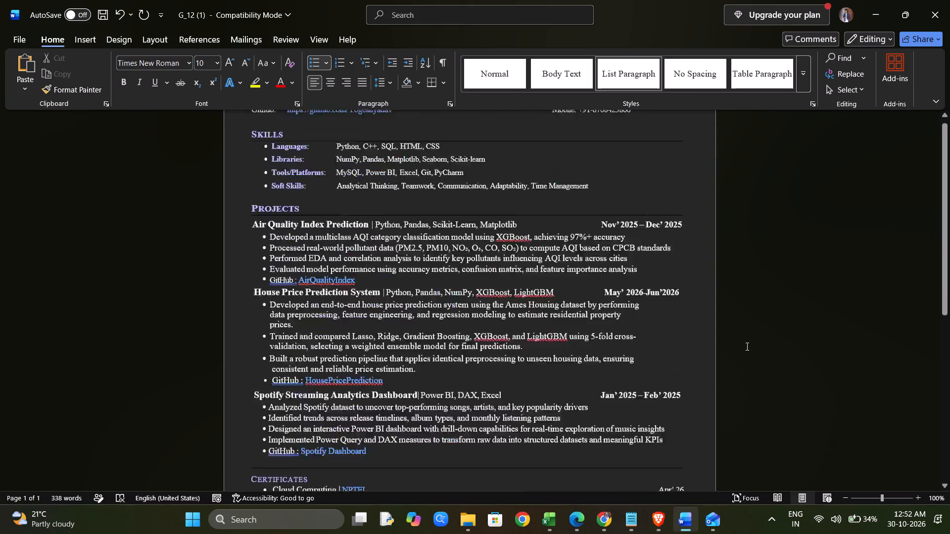
scroll(746, 346, "up", 1)
scroll(746, 346, "down", 1)
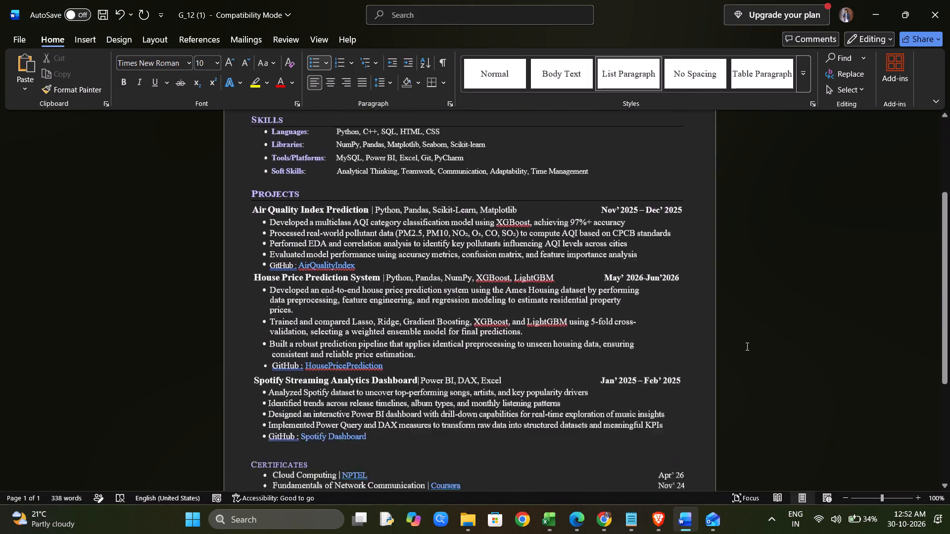
scroll(746, 346, "down", 5)
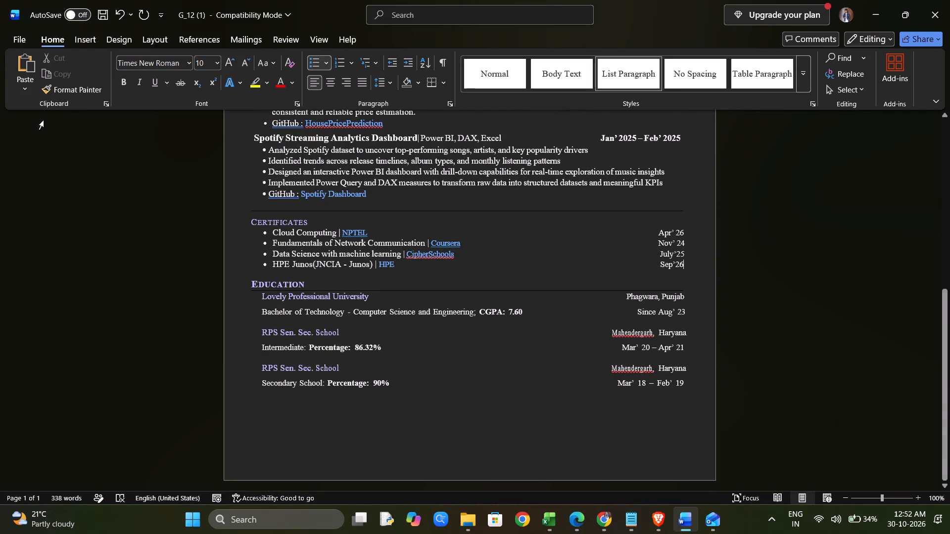
Save a copy of the CV as a PDF named G_13 in the General_cv folder on the Desktop.
left_click(20, 43)
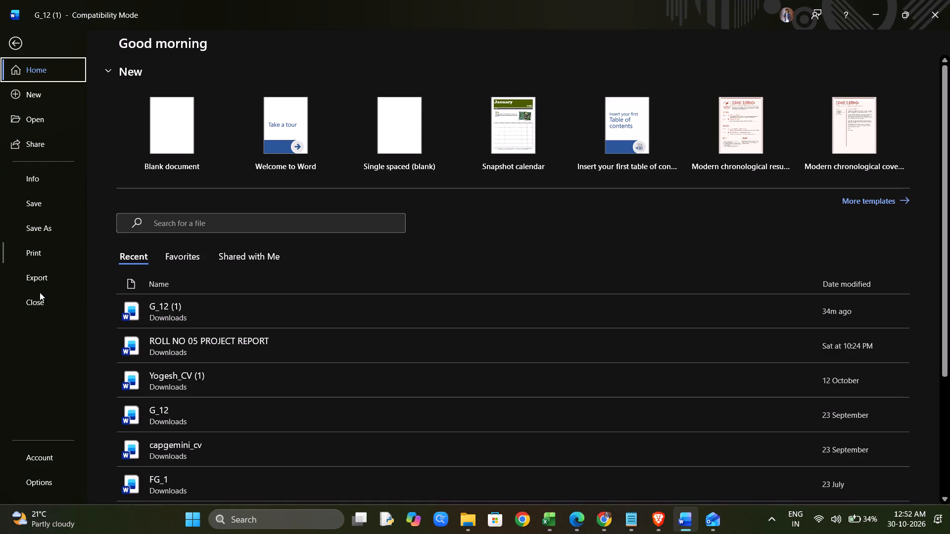
left_click(57, 231)
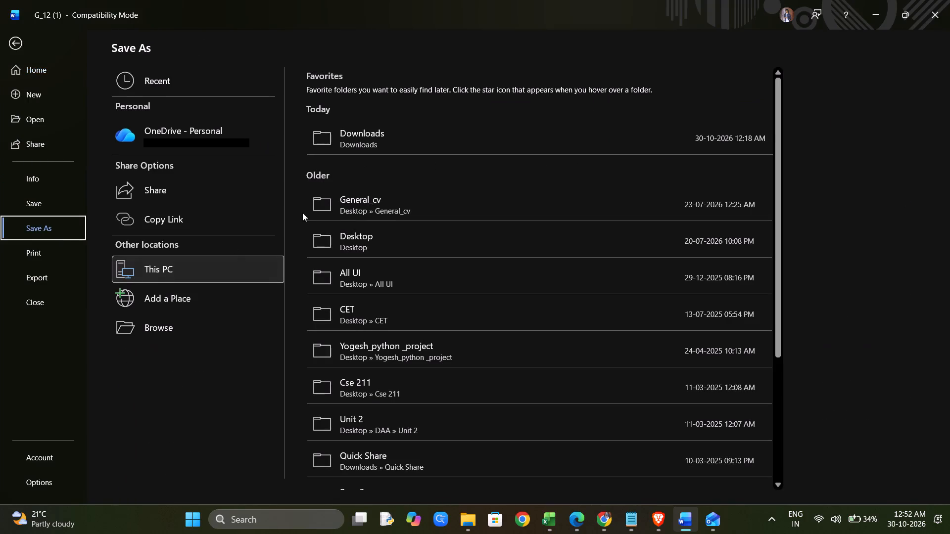
left_click(363, 237)
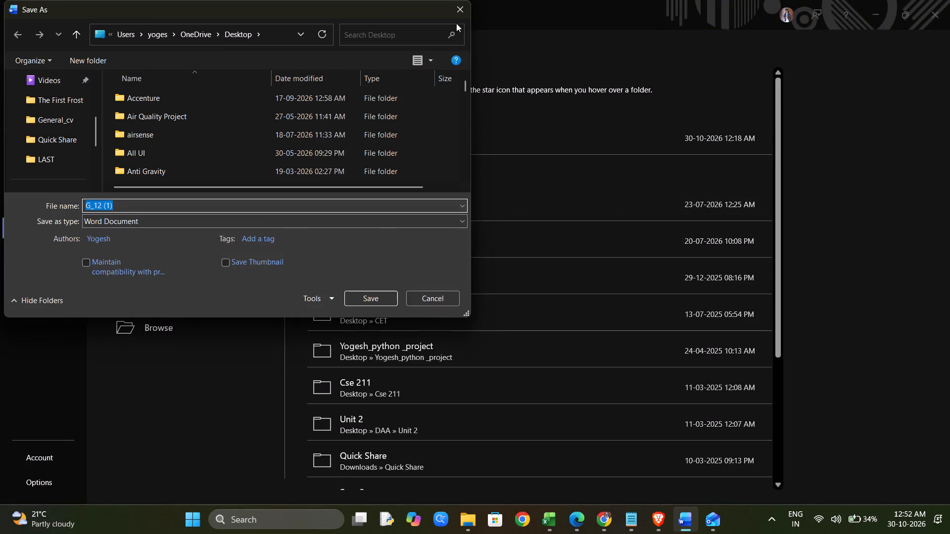
left_click(461, 15)
left_click(389, 210)
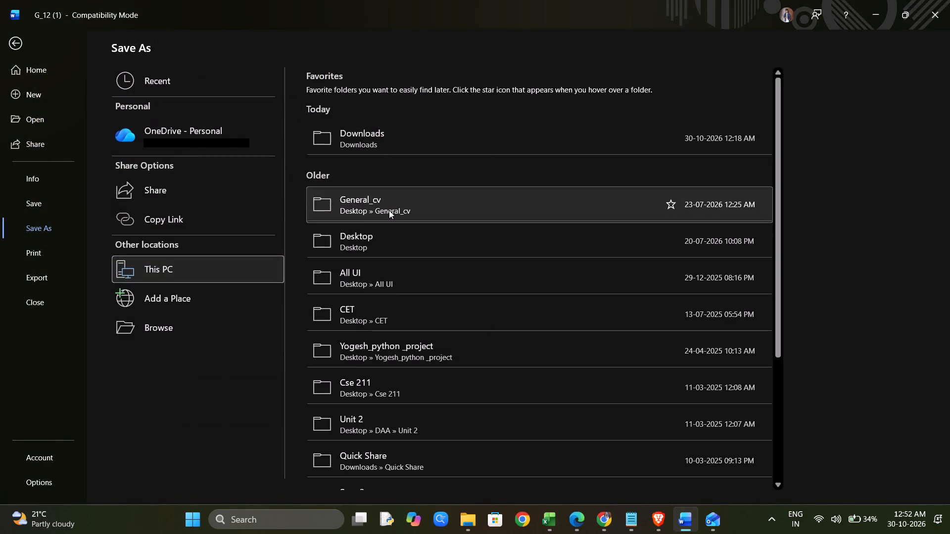
key("BackSpace")
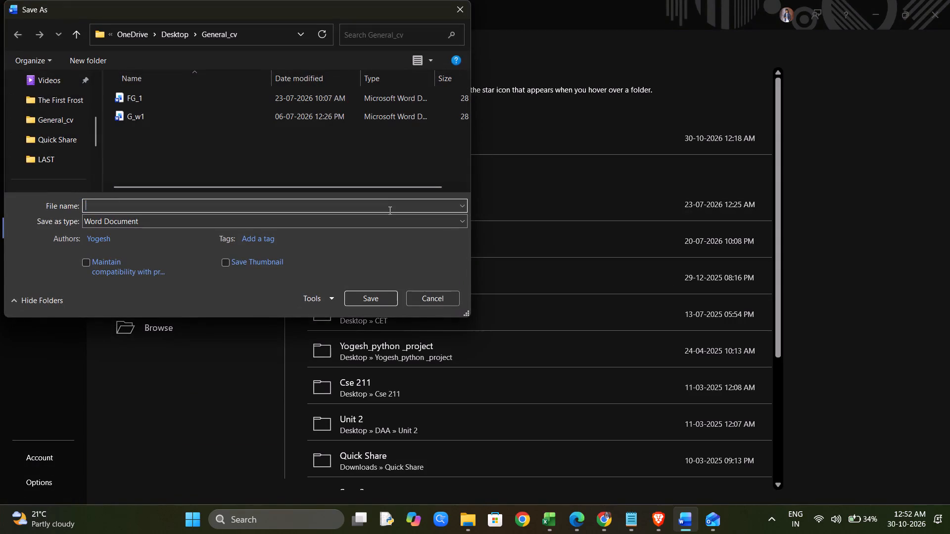
type("G_13")
left_click(352, 221)
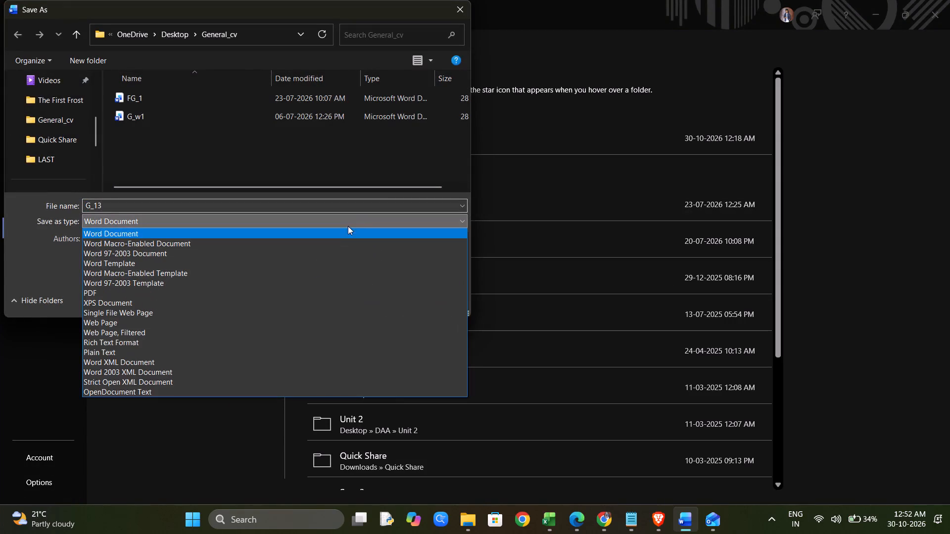
left_click(298, 294)
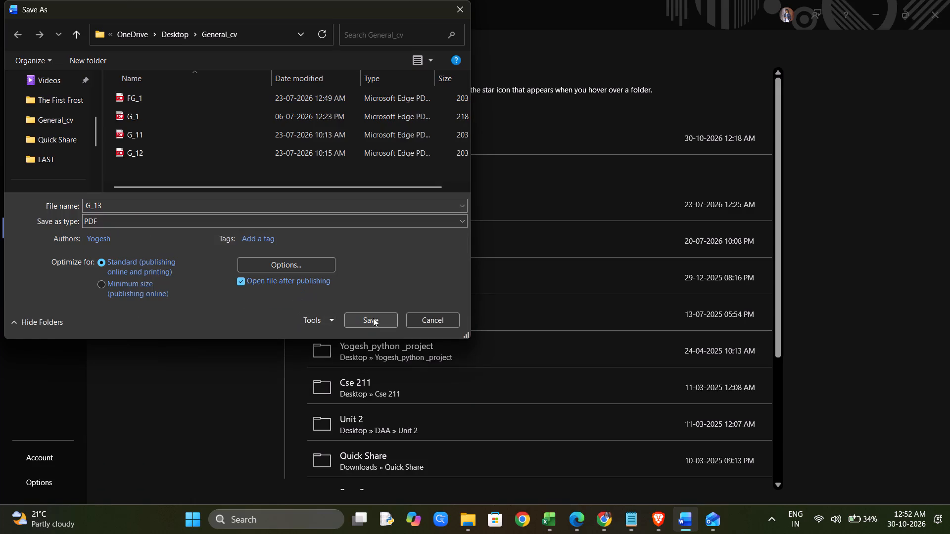
left_click(373, 318)
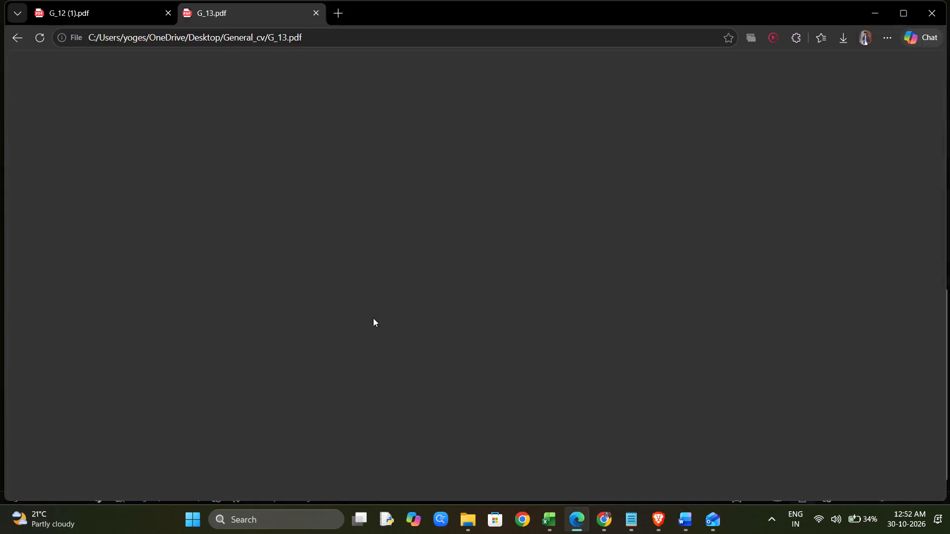
Examine all sections of the published G_13.pdf in Edge, from the header down to Education, then return to Word.
scroll(581, 379, "down", 2)
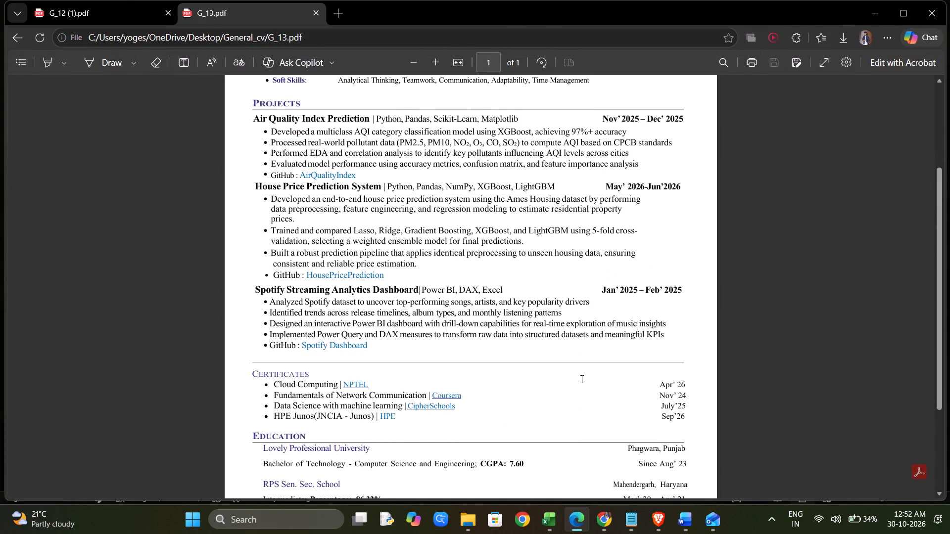
scroll(581, 379, "down", 1)
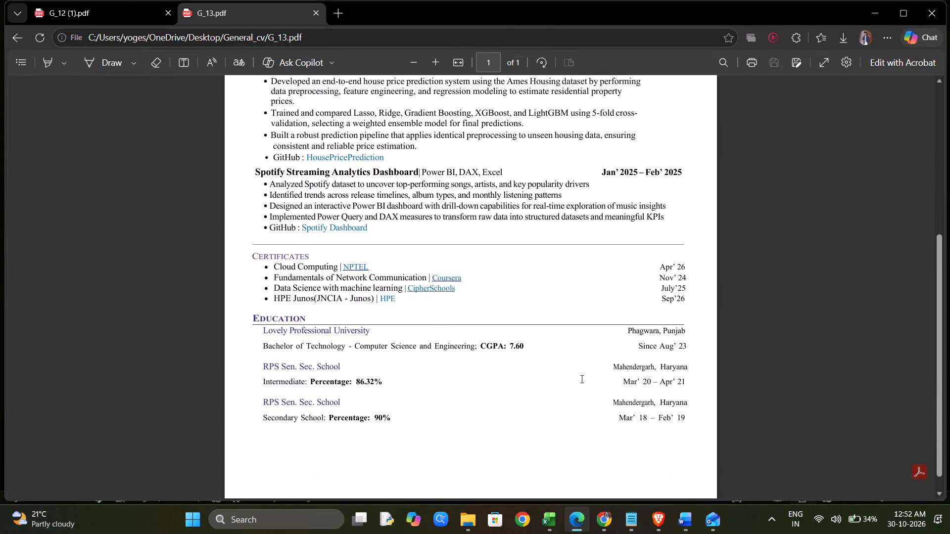
scroll(581, 379, "up", 3)
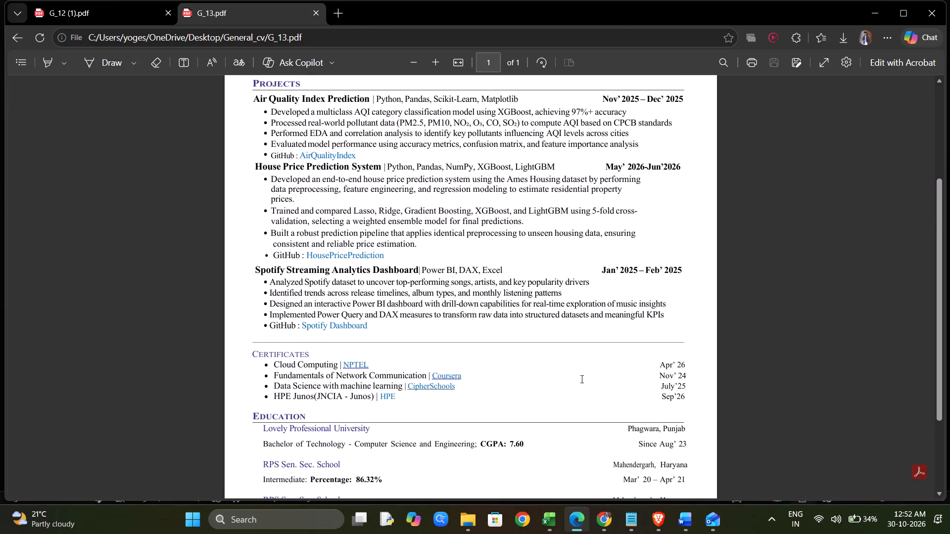
scroll(581, 379, "up", 2)
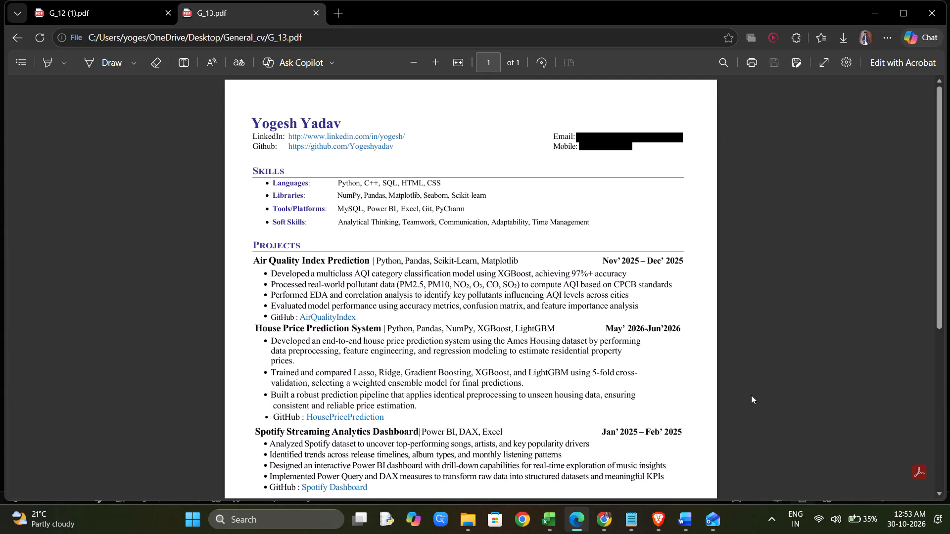
scroll(751, 395, "down", 6)
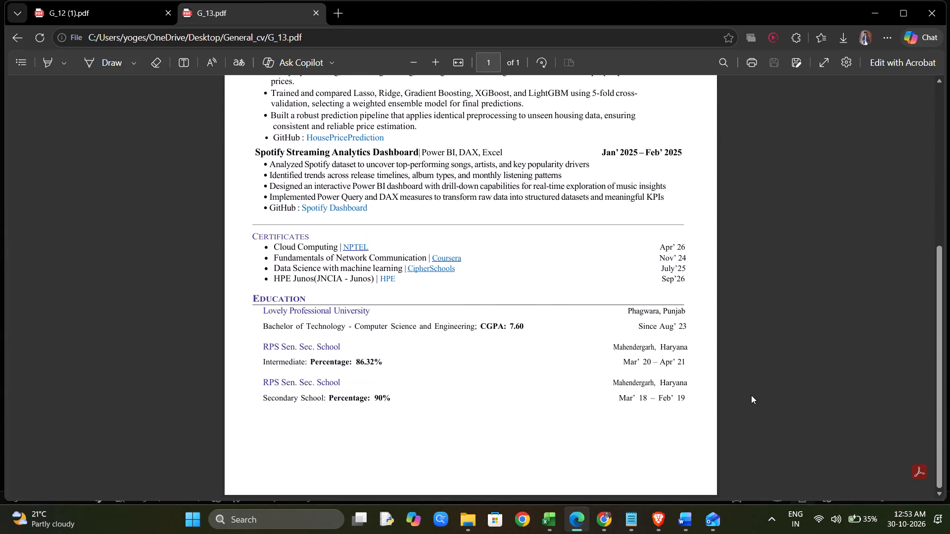
scroll(751, 395, "up", 3)
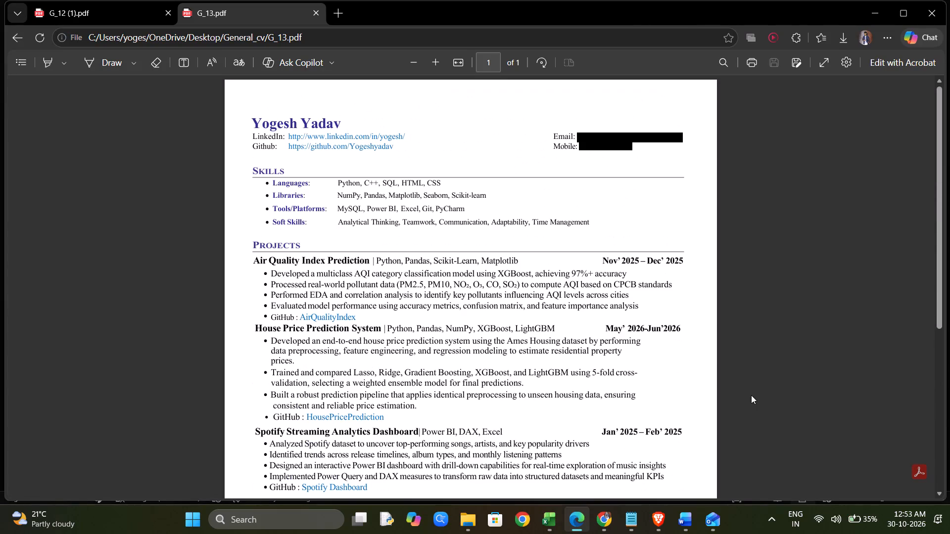
left_click(873, 4)
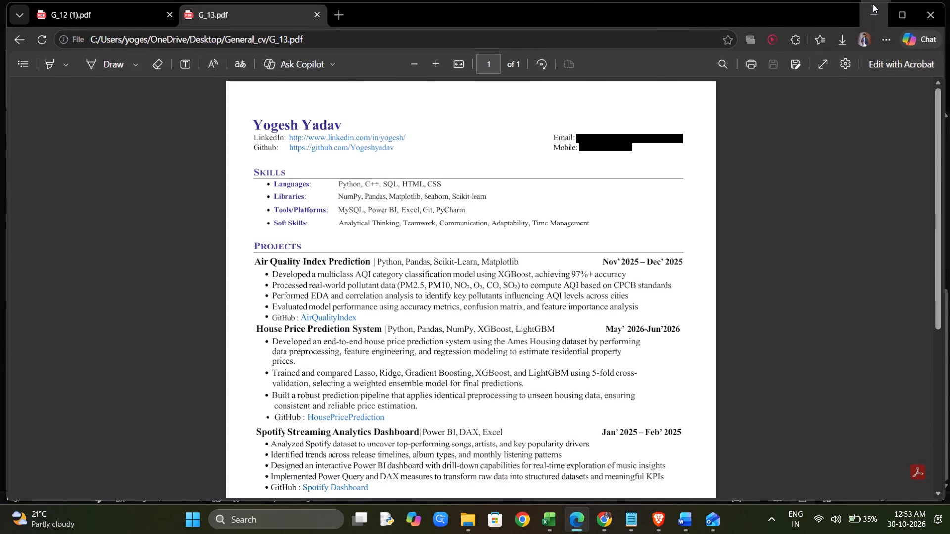
Open the HPE link in the CV's Certificates section to examine the credential verification page in Edge.
scroll(759, 287, "down", 3)
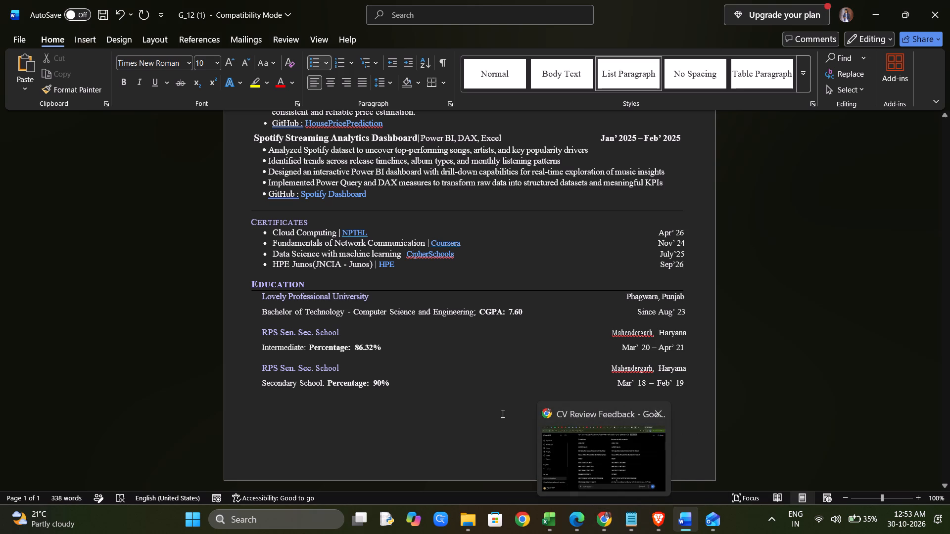
left_click(388, 261, "ctrl")
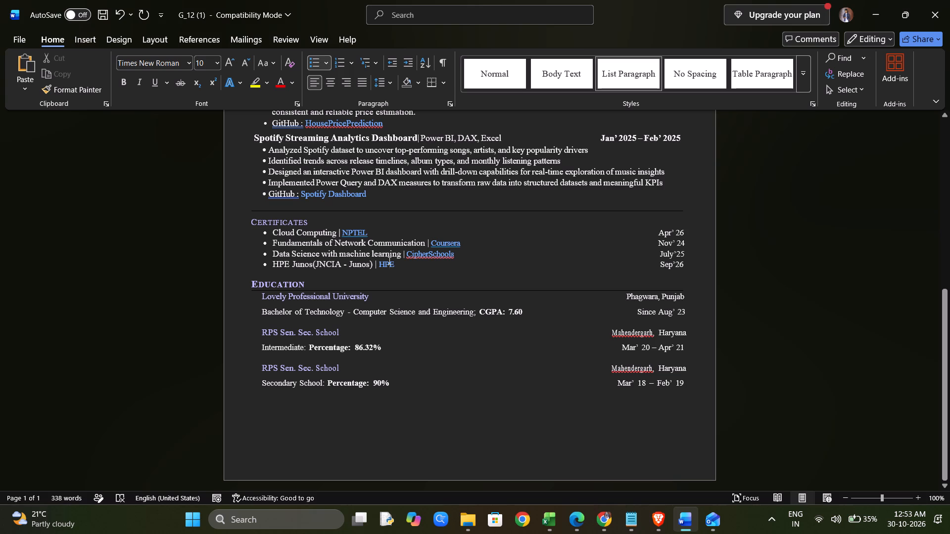
double_click(388, 261, "ctrl")
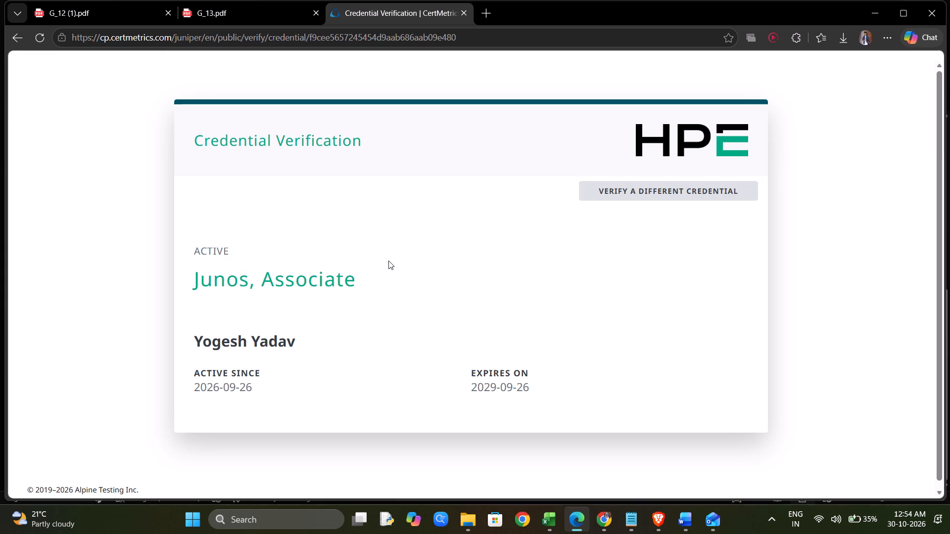
Browse the Downloads folder in File Explorer for the Junos certificate file.
left_click(467, 528)
left_click(383, 444)
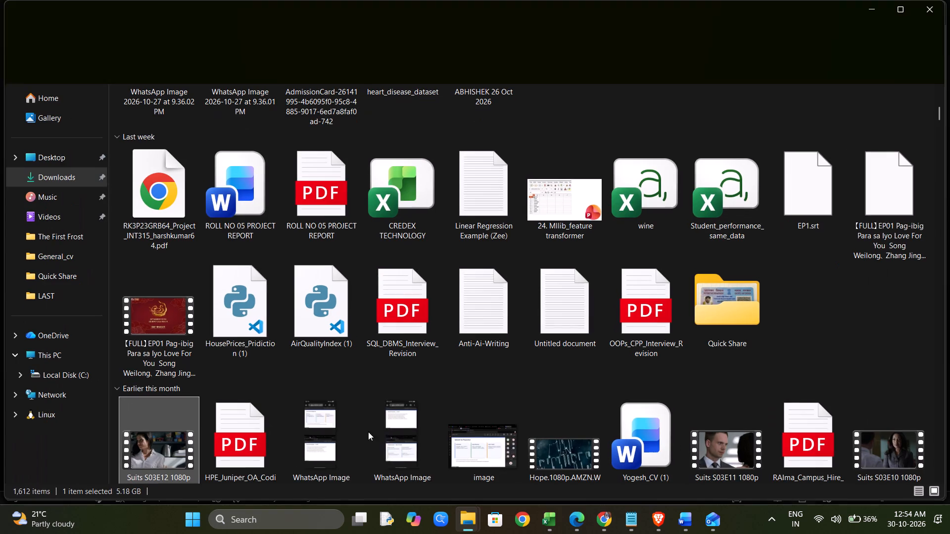
scroll(261, 278, "up", 8)
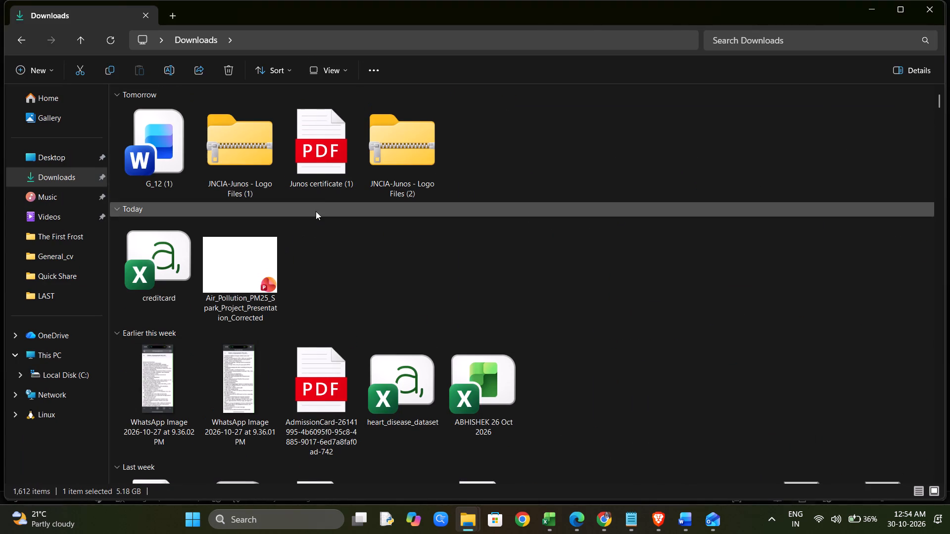
left_click(610, 520)
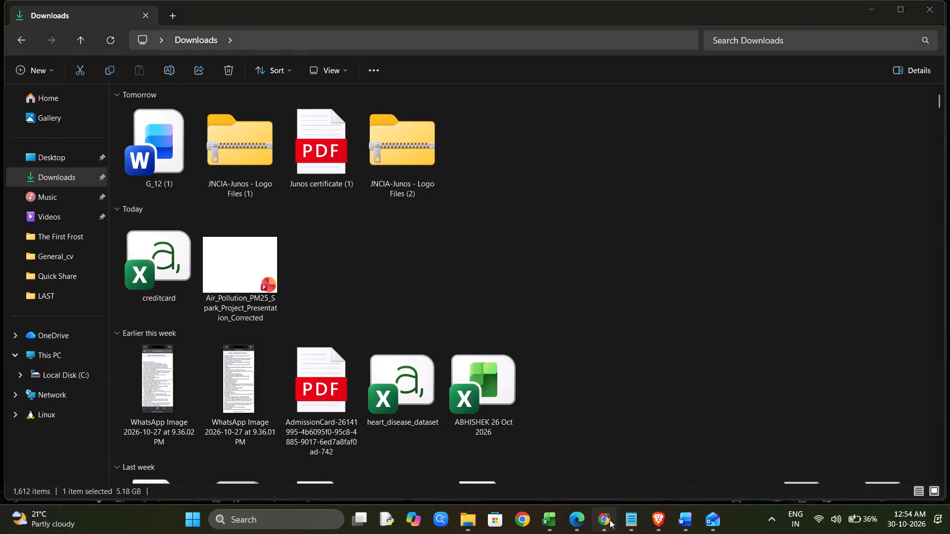
left_click(309, 457)
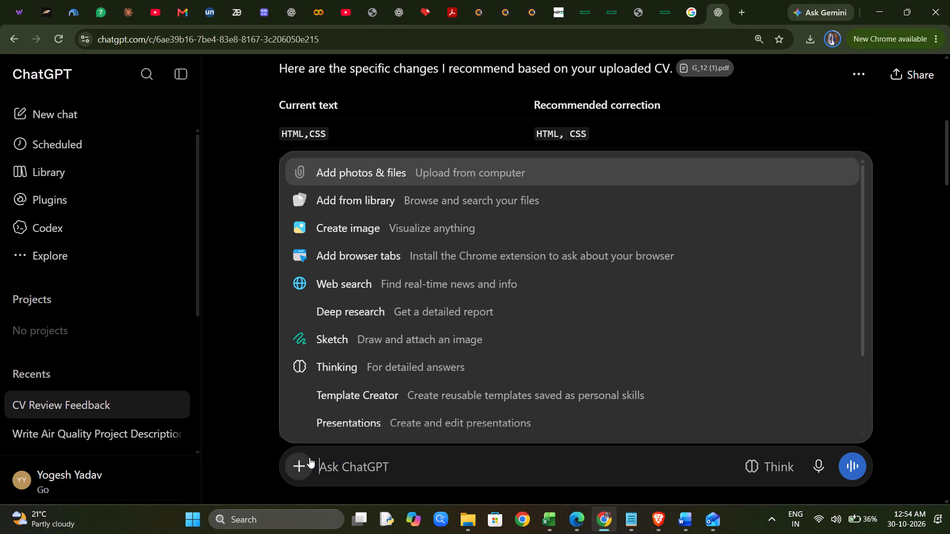
left_click(361, 179)
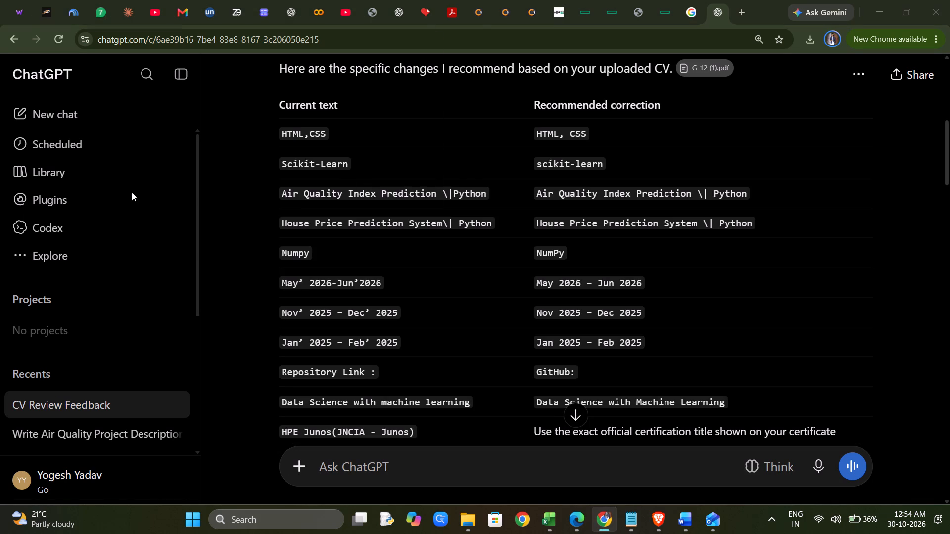
left_click(58, 134)
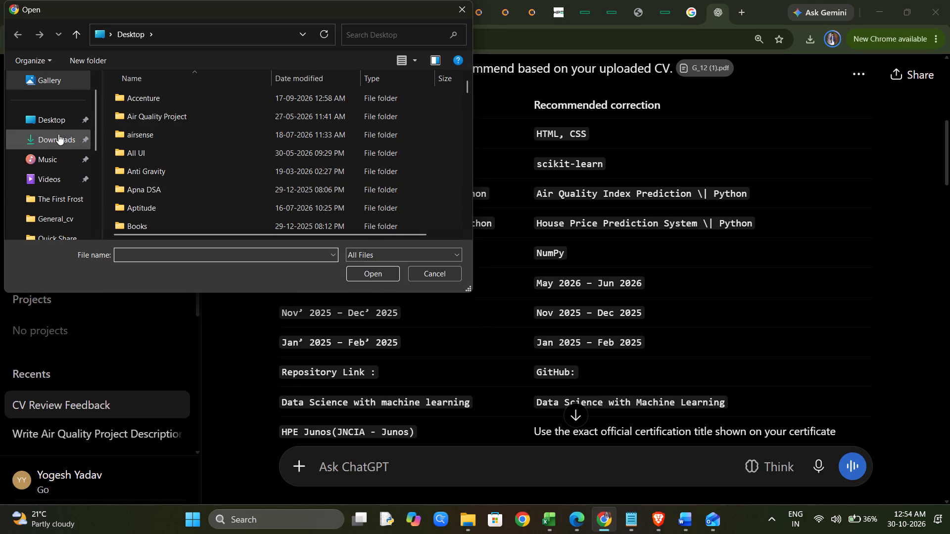
left_click(210, 134)
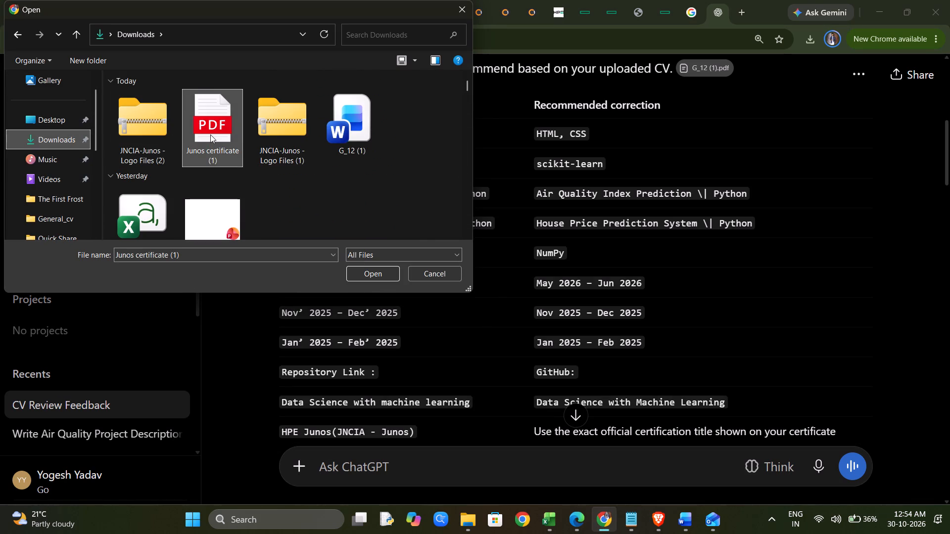
scroll(210, 134, "up", 3)
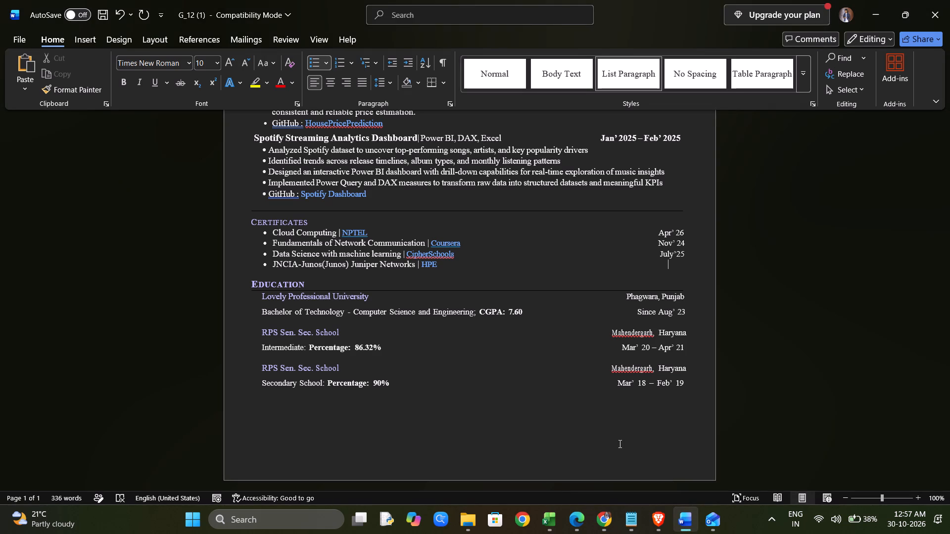
left_click(350, 262)
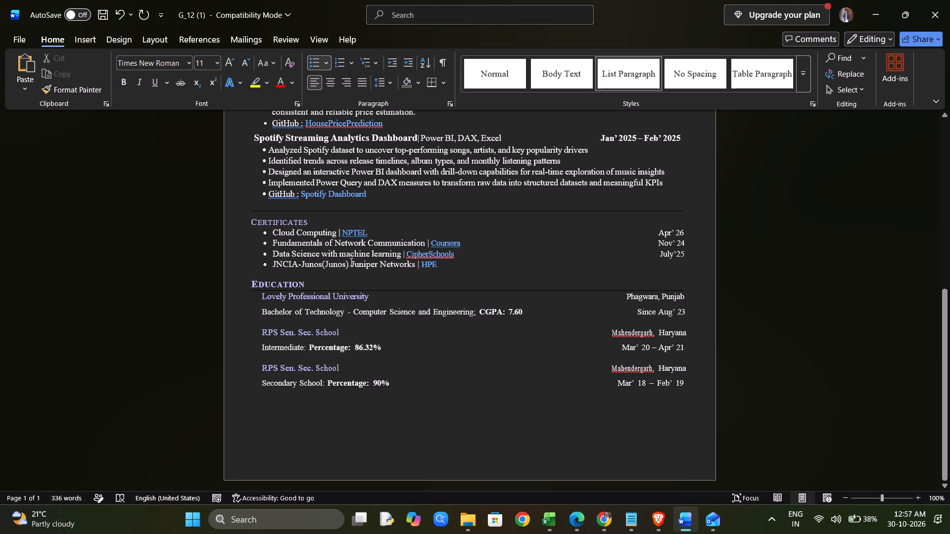
key("BackSpace")
key("BackSpace")
key("BackSpace")
key("BackSpace")
key("BackSpace")
key("BackSpace")
key("BackSpace")
key("BackSpace")
key("BackSpace")
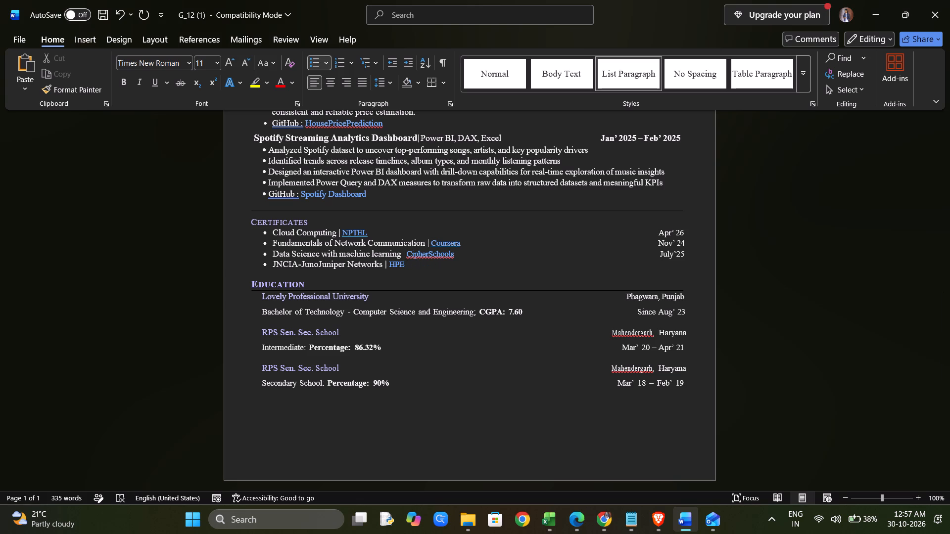
type("s")
key("space")
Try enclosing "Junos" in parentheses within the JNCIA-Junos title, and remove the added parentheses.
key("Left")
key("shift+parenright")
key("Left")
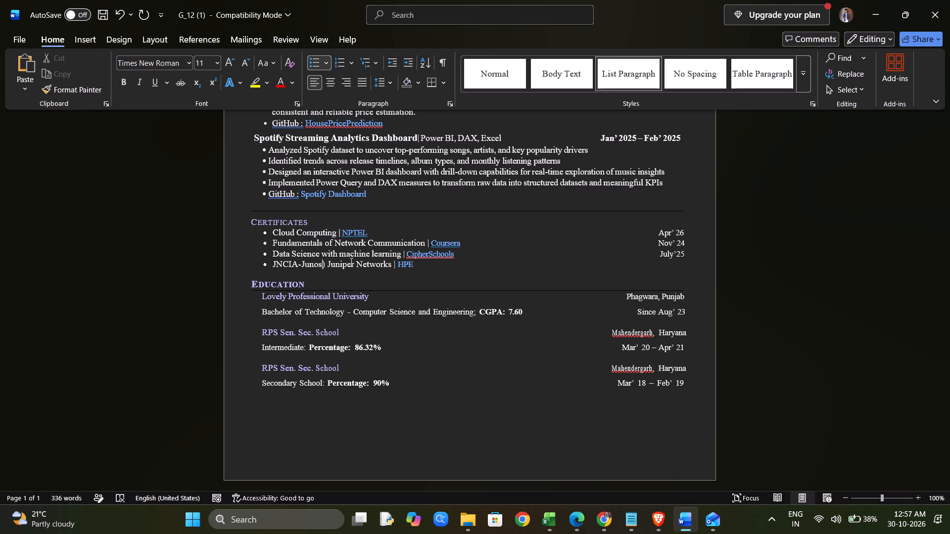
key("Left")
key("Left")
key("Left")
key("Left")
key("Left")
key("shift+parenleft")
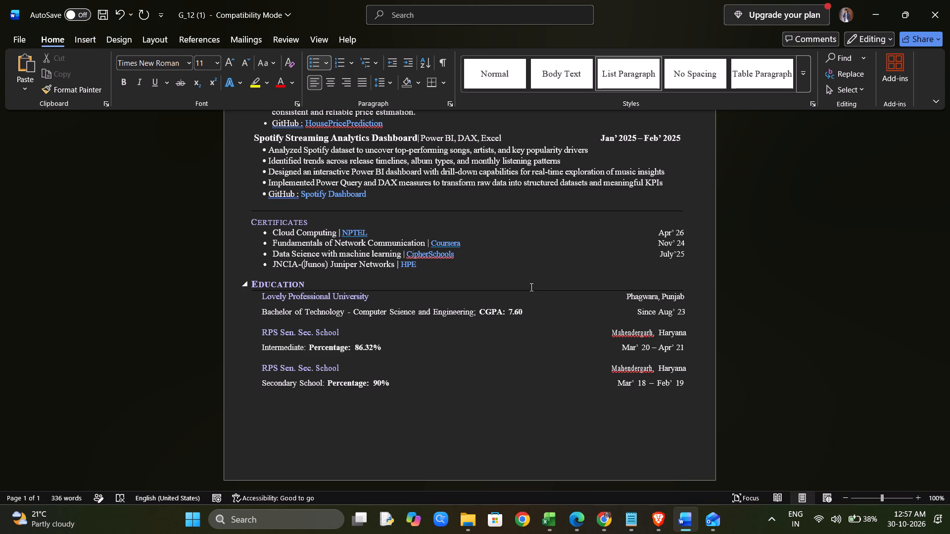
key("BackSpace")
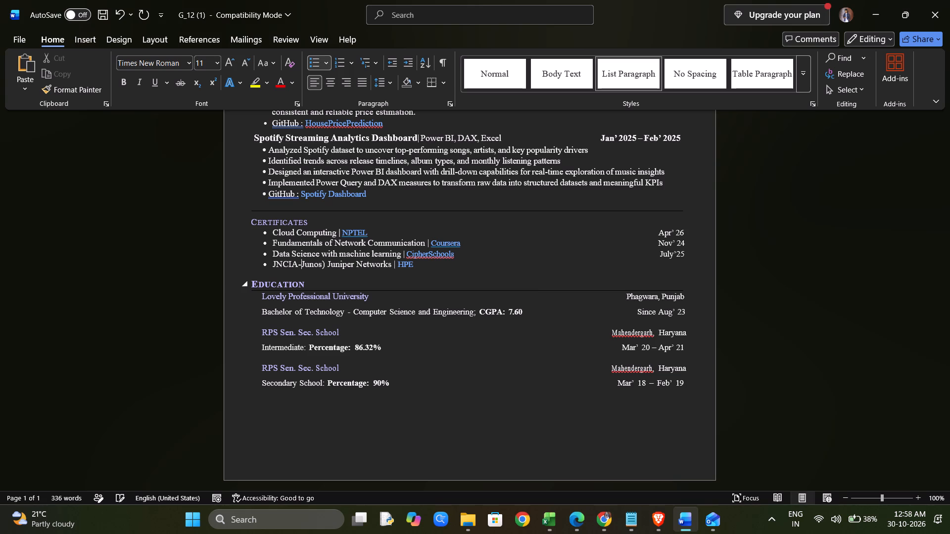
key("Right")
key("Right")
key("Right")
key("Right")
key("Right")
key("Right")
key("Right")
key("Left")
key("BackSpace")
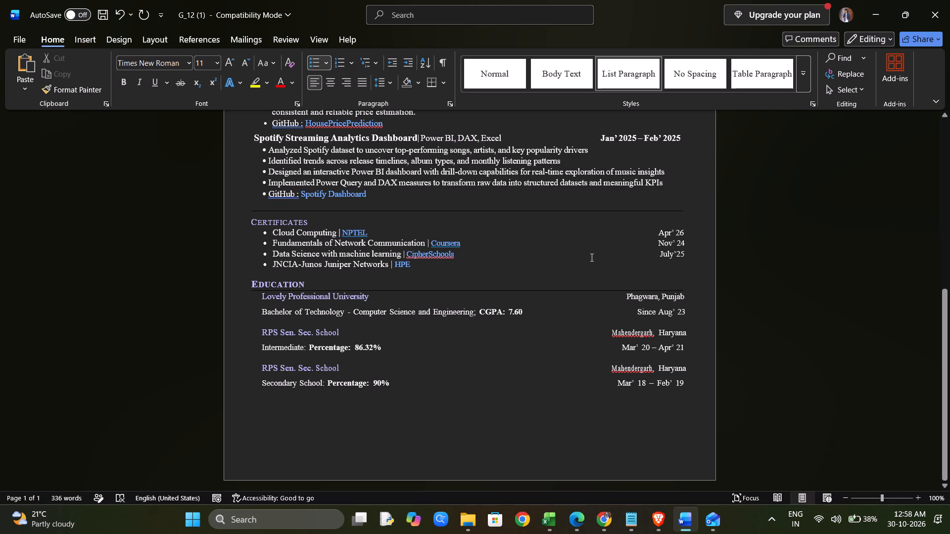
Add the date "Sep'26" to the JNCIA-Junos certificate entry, spaced out from "HPE" to the column of the other certificate dates.
left_click(565, 267)
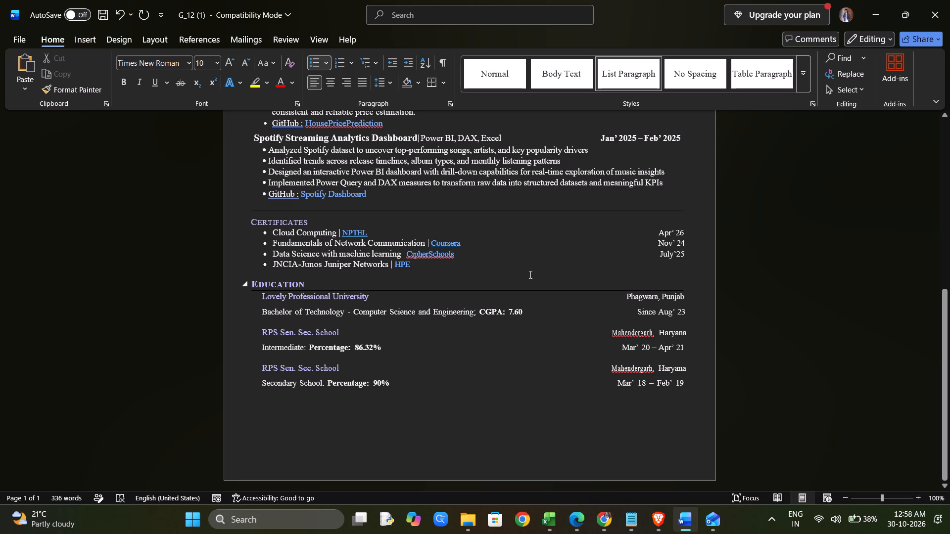
left_click(529, 274)
left_click(545, 268)
left_click(431, 258)
left_click(421, 265)
key("space")
key("space")
key("space")
key("space")
key("space")
key("space")
key("space")
key("space")
key("space")
key("space")
key("space")
key("space")
key("space")
key("space")
key("space")
key("space")
key("space")
key("space")
key("space")
key("space")
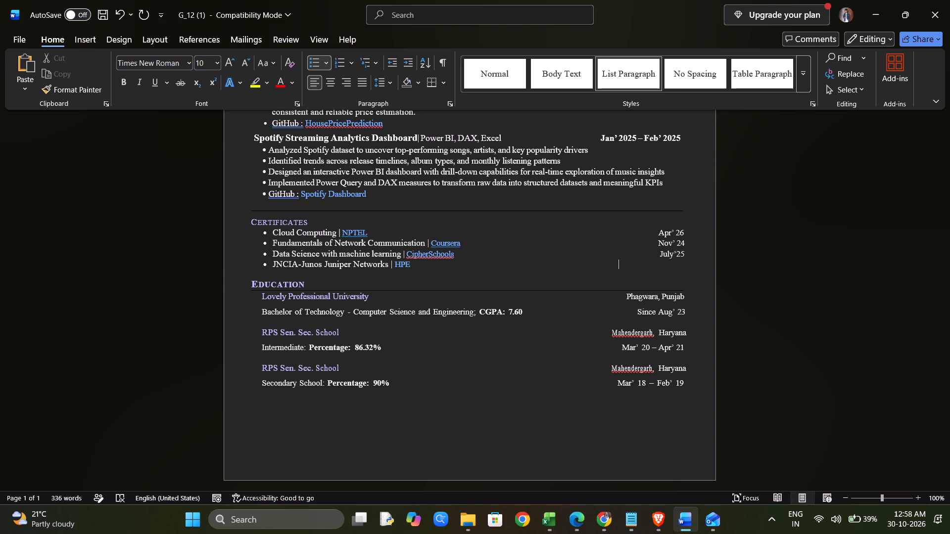
key("space")
key("space")
key("space")
key("space")
key("space")
key("space")
key("space")
key("space")
key("space")
key("space")
key("space")
key("space")
key("space")
key("space")
key("space")
key("space")
key("space")
key("space")
key("space")
key("space")
key("space")
key("space")
type("S")
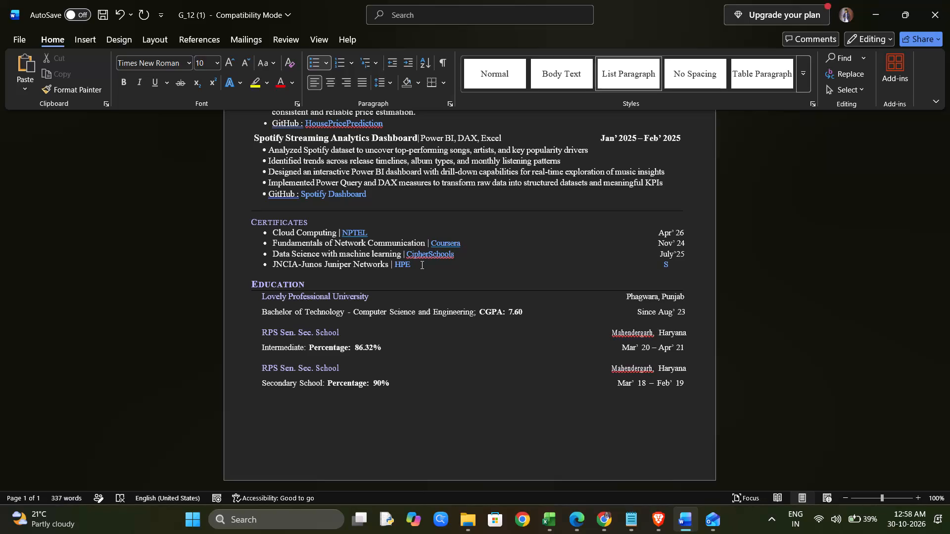
key("e")
key("p")
key("period")
key("BackSpace")
key("apostrophe")
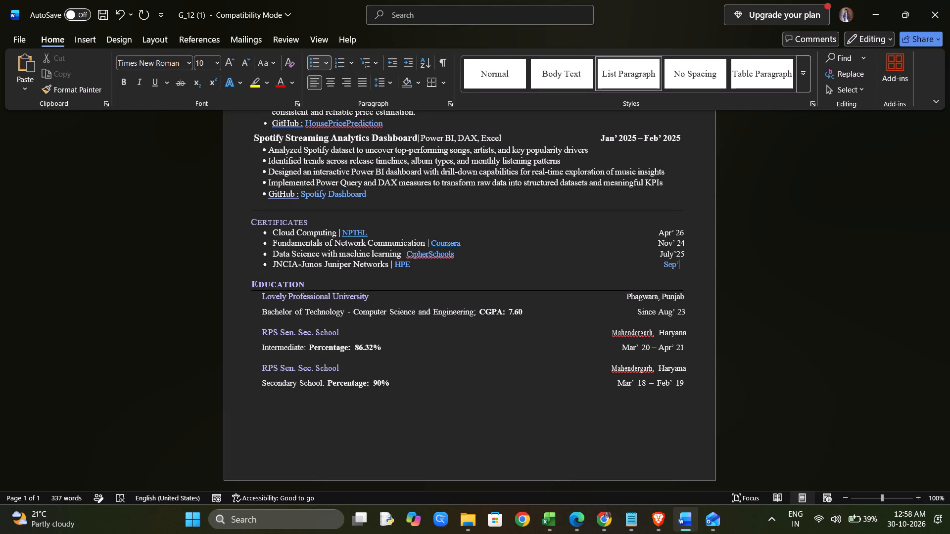
type("26")
Remove one space before "Sep'26" so it lines up with the certificate dates above.
key("Left")
key("Left")
key("Left")
key("Left")
key("Left")
key("Left")
key("BackSpace")
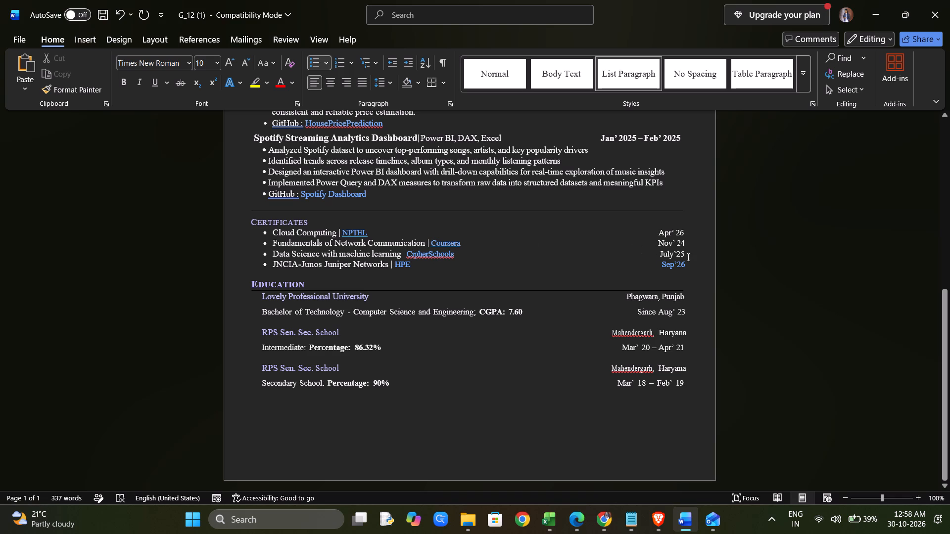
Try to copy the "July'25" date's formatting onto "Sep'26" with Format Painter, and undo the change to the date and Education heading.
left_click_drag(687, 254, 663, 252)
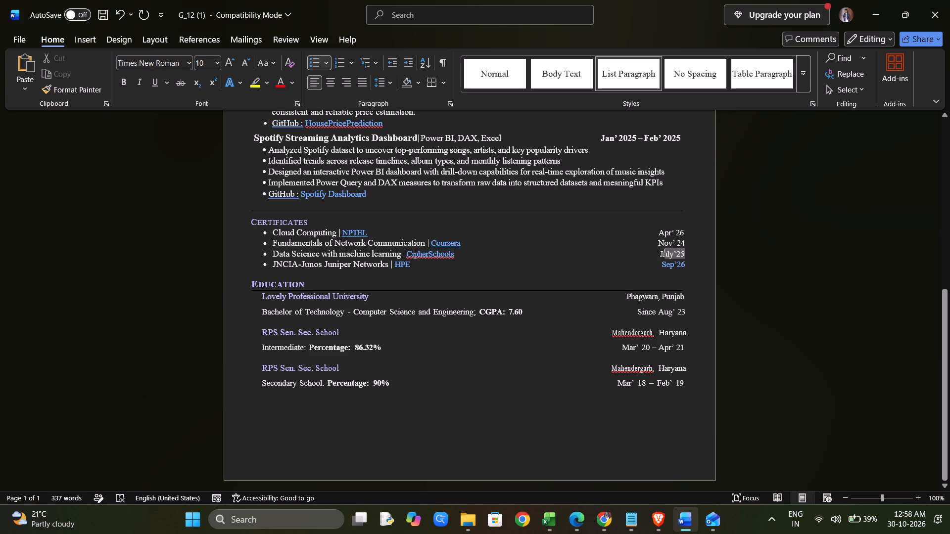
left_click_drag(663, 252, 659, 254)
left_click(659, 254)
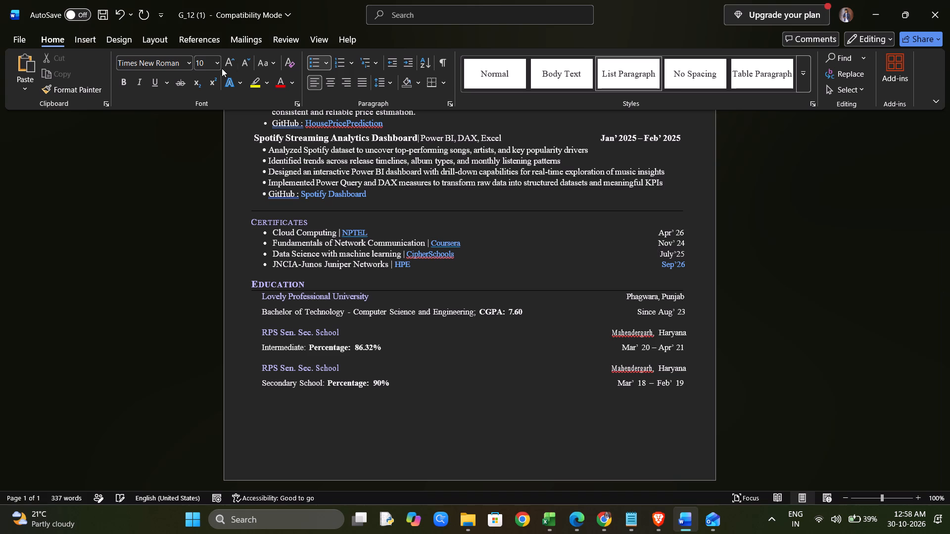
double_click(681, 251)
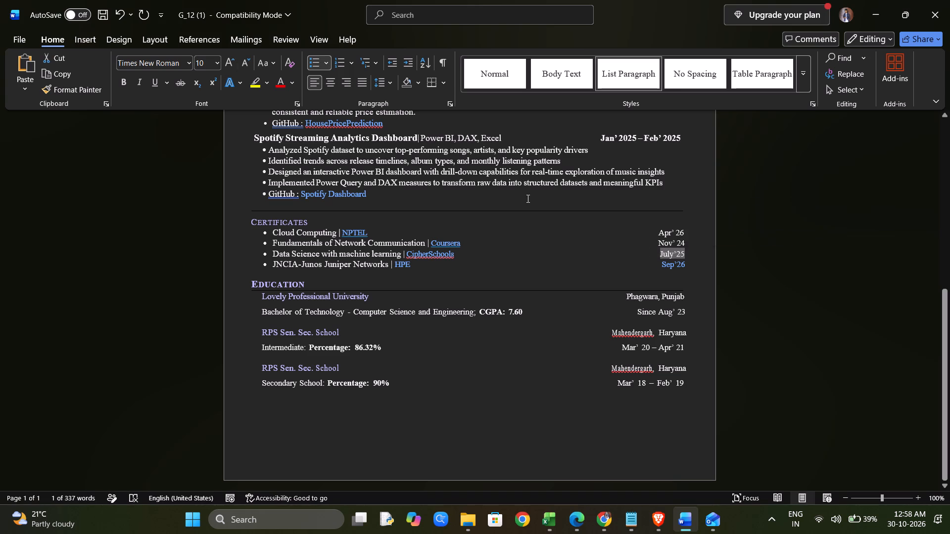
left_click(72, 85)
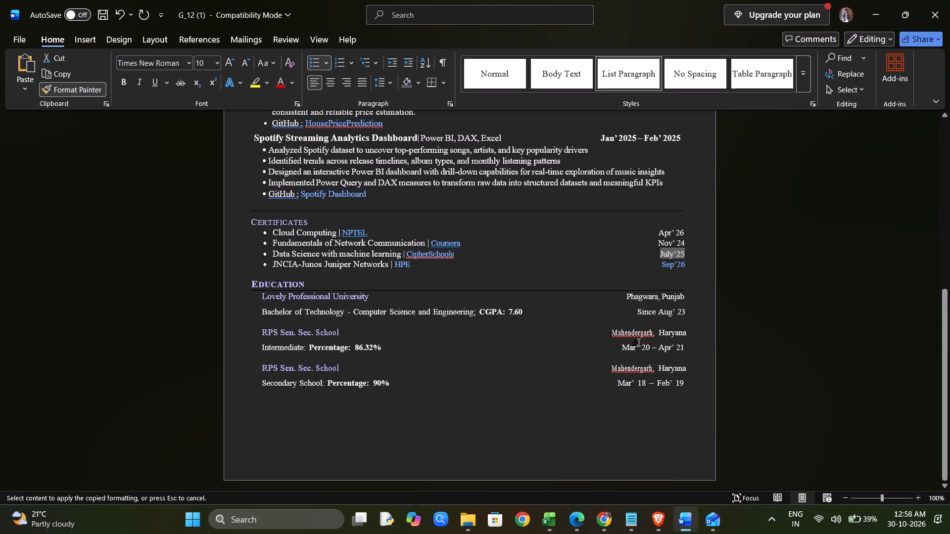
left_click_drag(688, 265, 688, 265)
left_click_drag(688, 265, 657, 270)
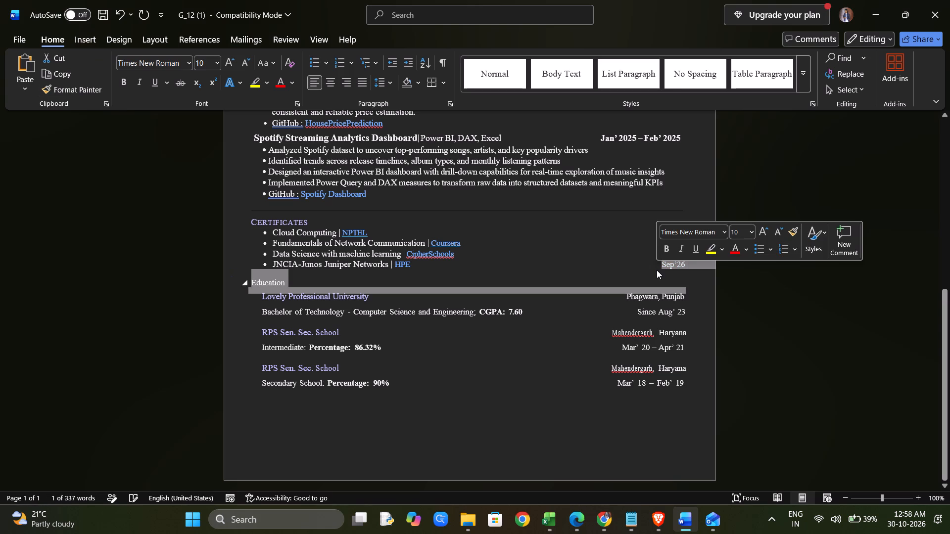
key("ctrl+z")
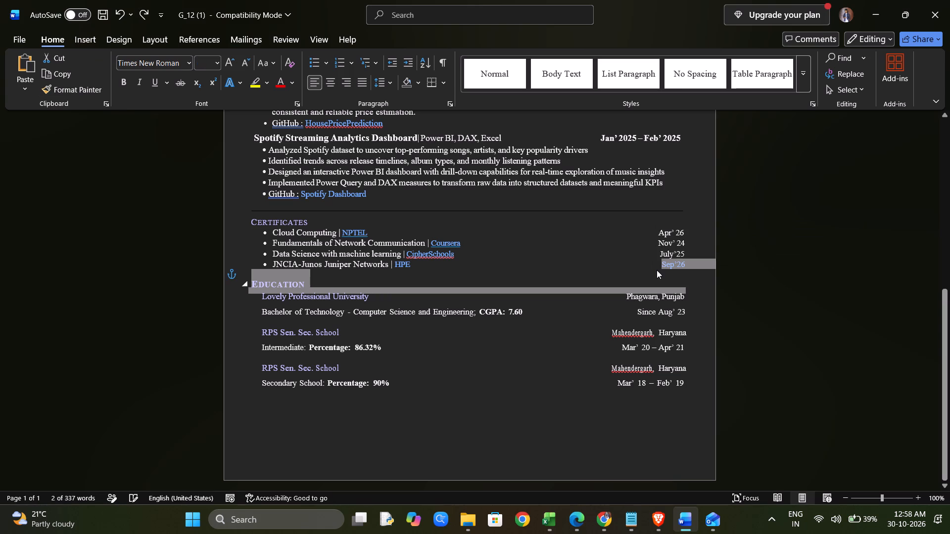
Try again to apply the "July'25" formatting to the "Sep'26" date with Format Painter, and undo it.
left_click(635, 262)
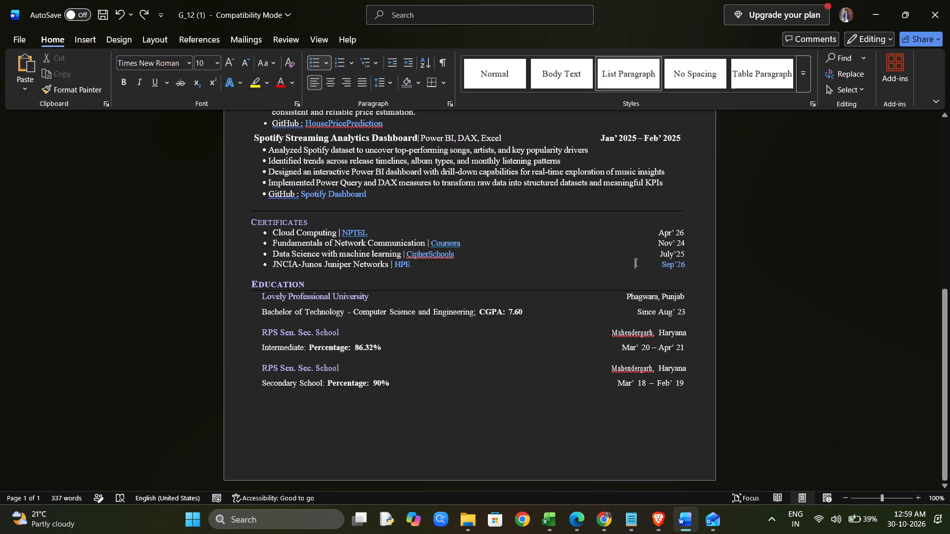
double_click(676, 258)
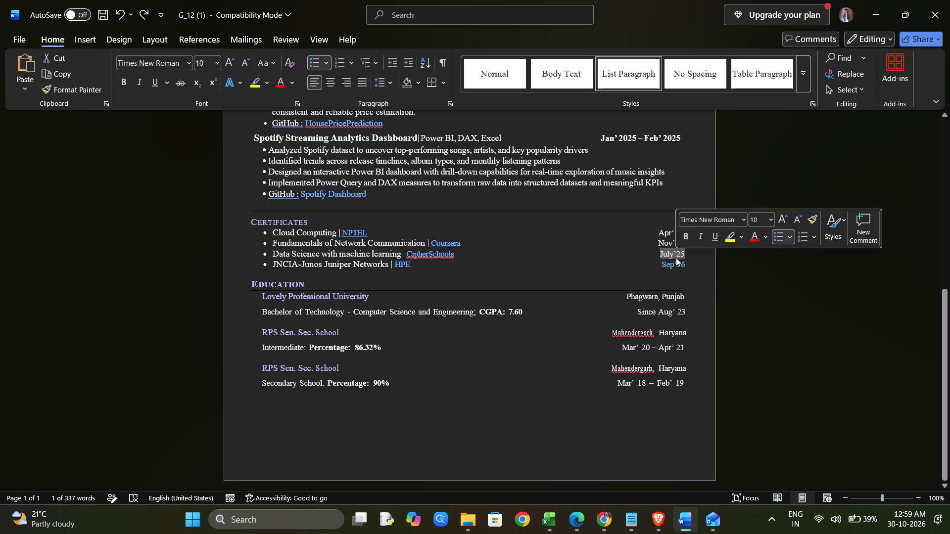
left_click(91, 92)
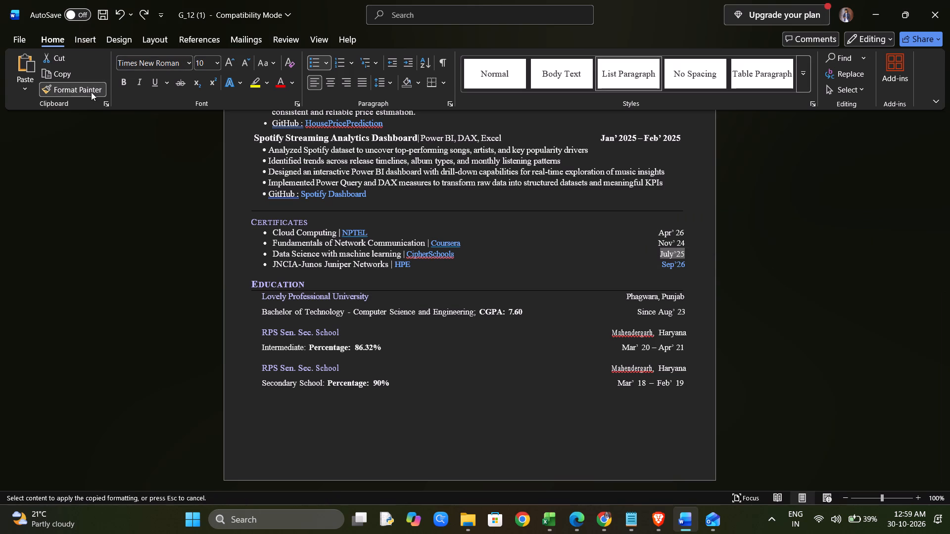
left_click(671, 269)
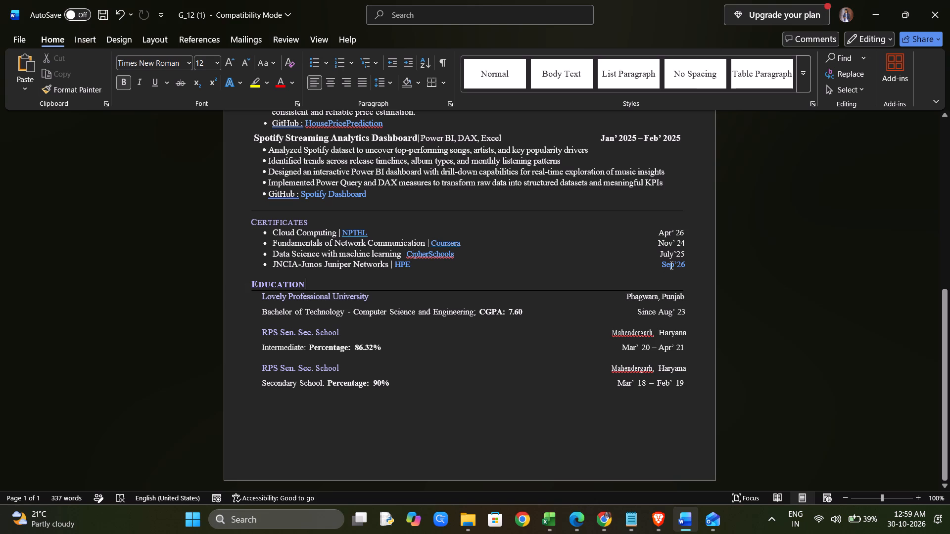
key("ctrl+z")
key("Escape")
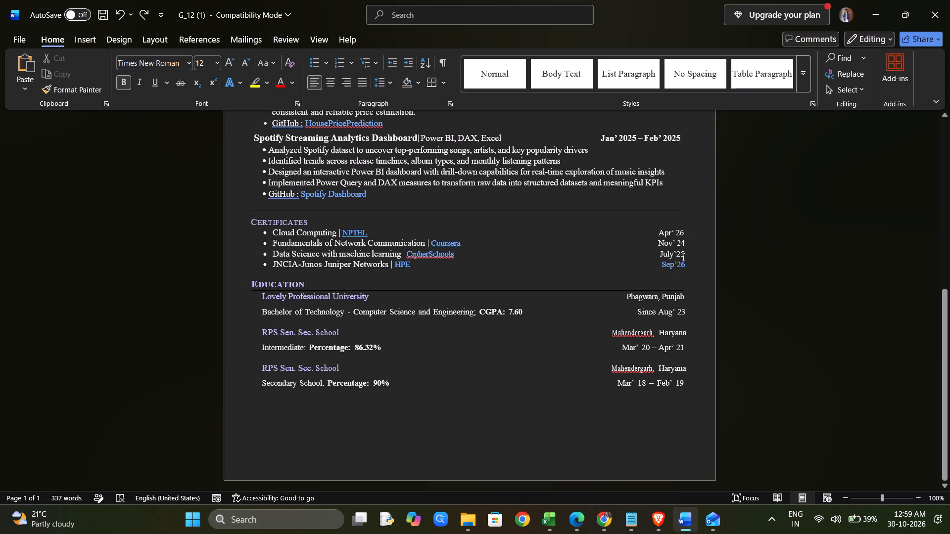
Copy the "July'25" date's formatting onto only the "Sep'26" text, and remove one space before it to align the two dates.
left_click(683, 256)
left_click_drag(683, 256, 670, 256)
double_click(670, 256)
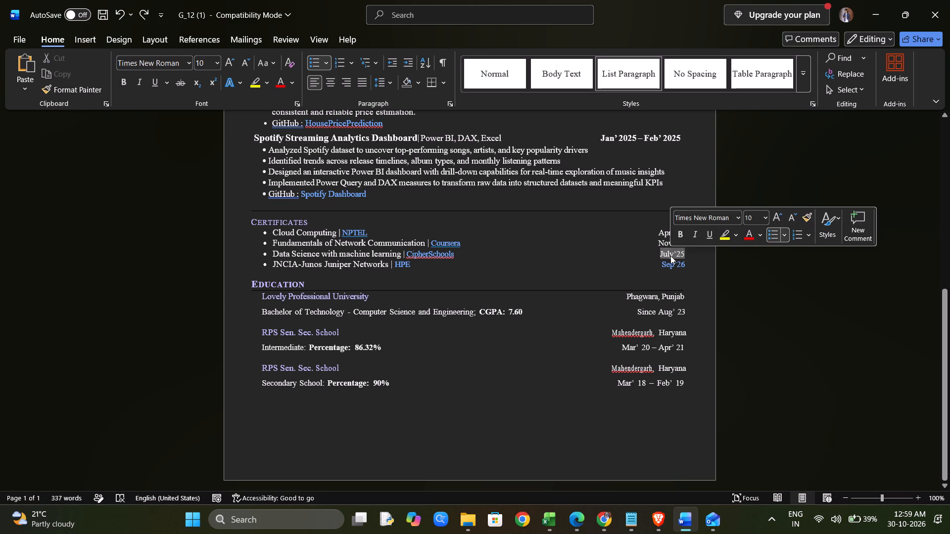
left_click(94, 90)
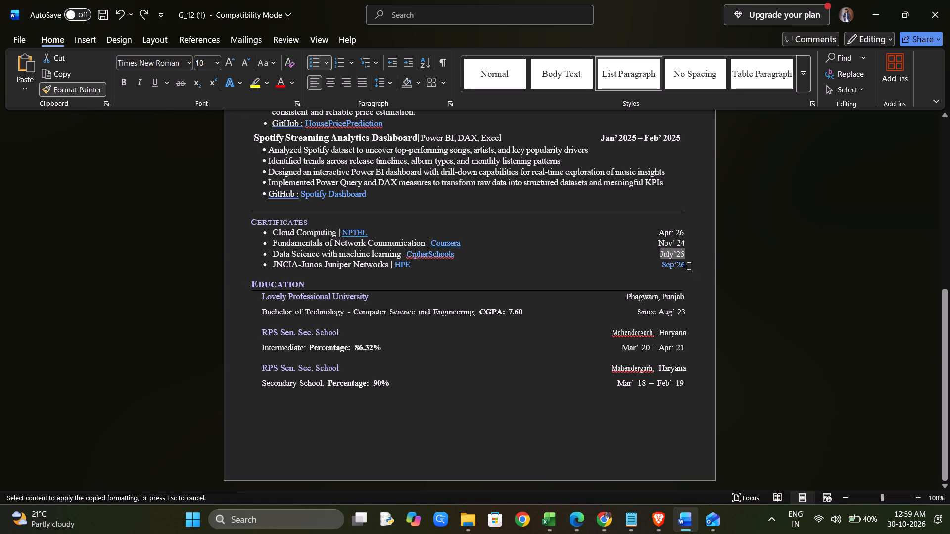
left_click_drag(687, 264, 661, 265)
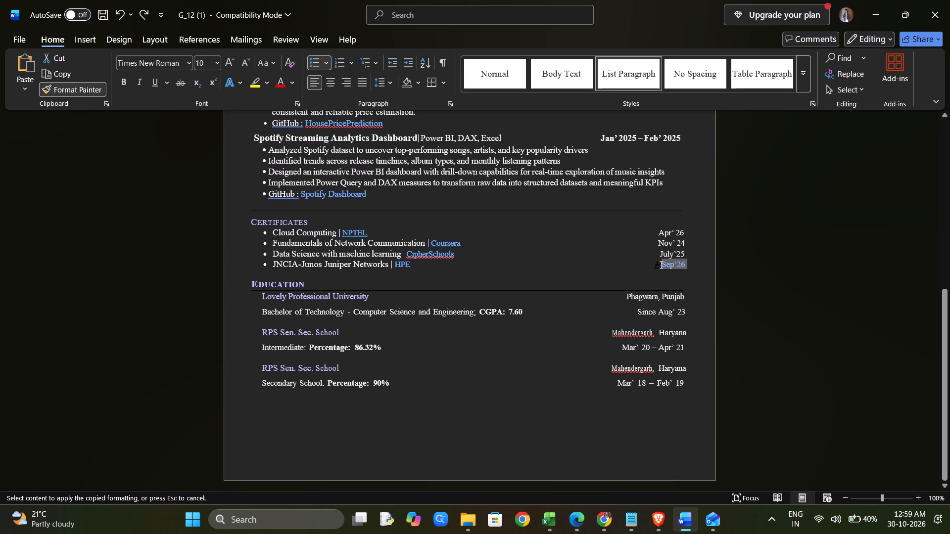
left_click_drag(661, 265, 660, 265)
left_click(660, 265)
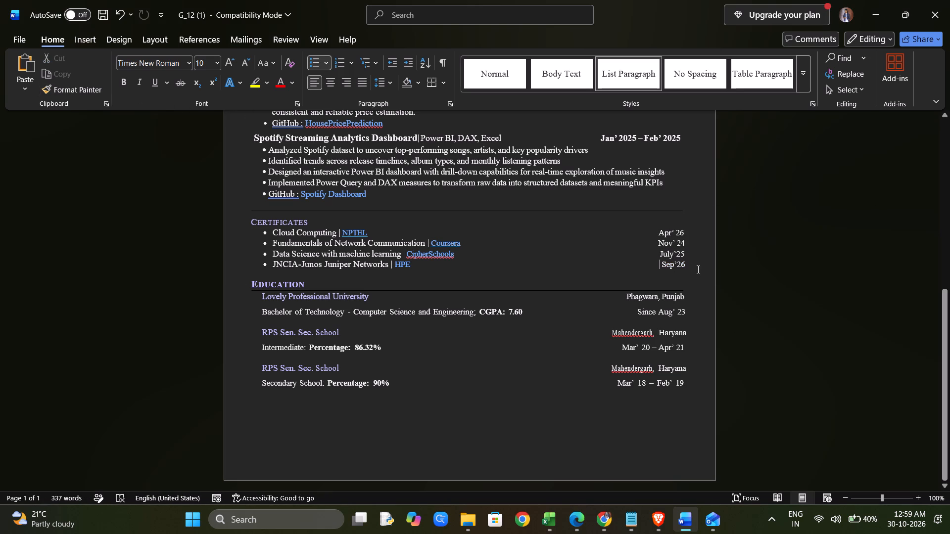
key("BackSpace")
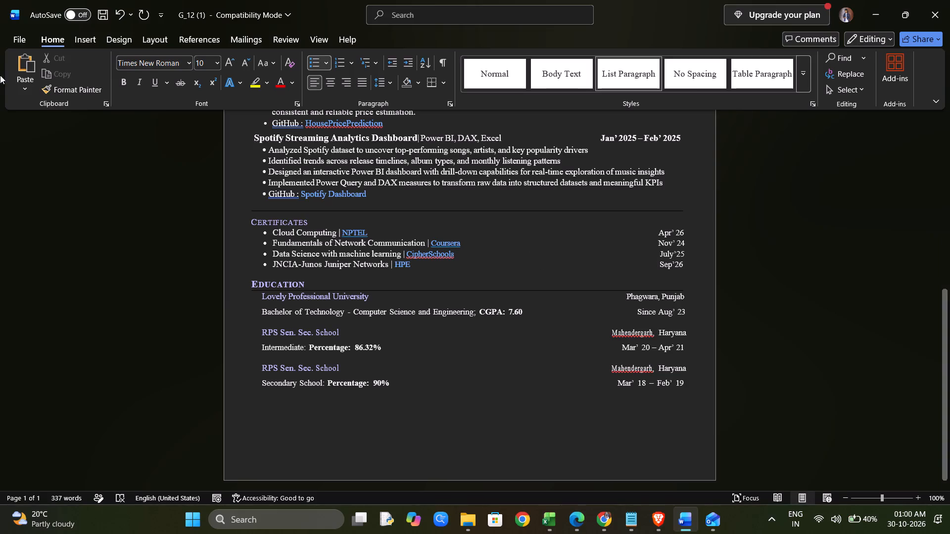
Save the CV as a PDF named G_14 in the General_cv folder.
left_click(22, 40)
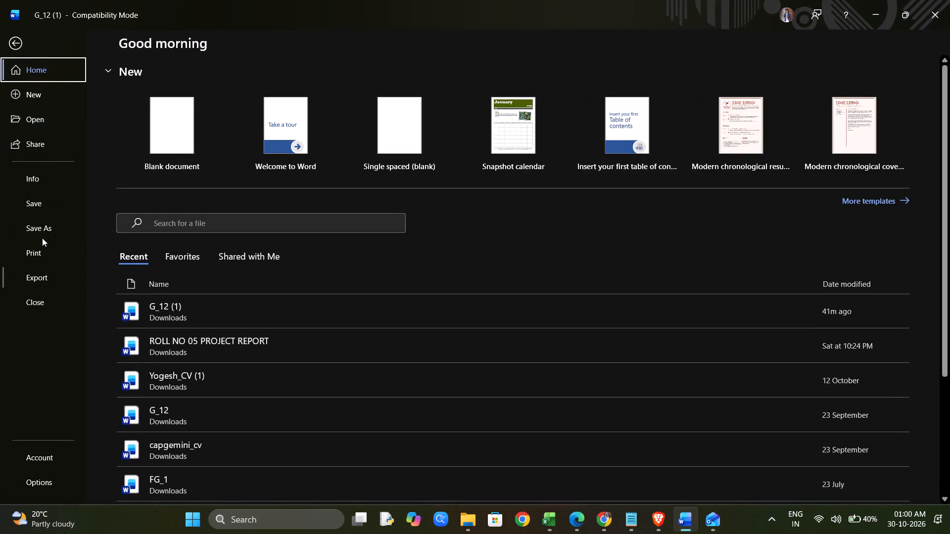
left_click(50, 222)
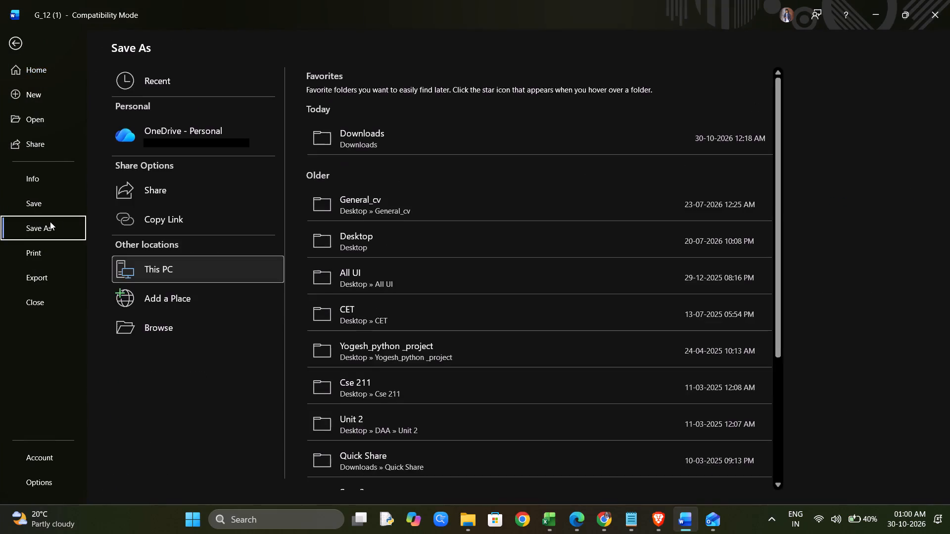
left_click(377, 198)
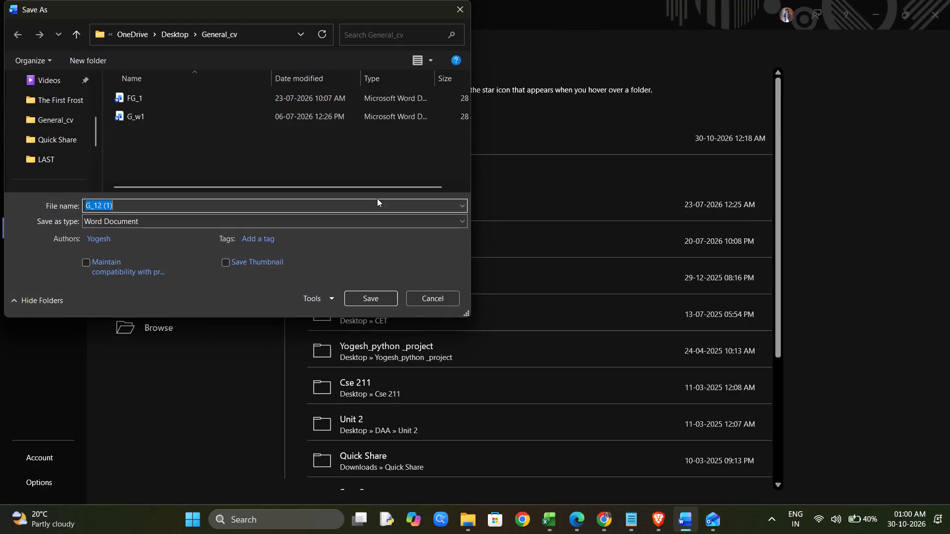
key("BackSpace")
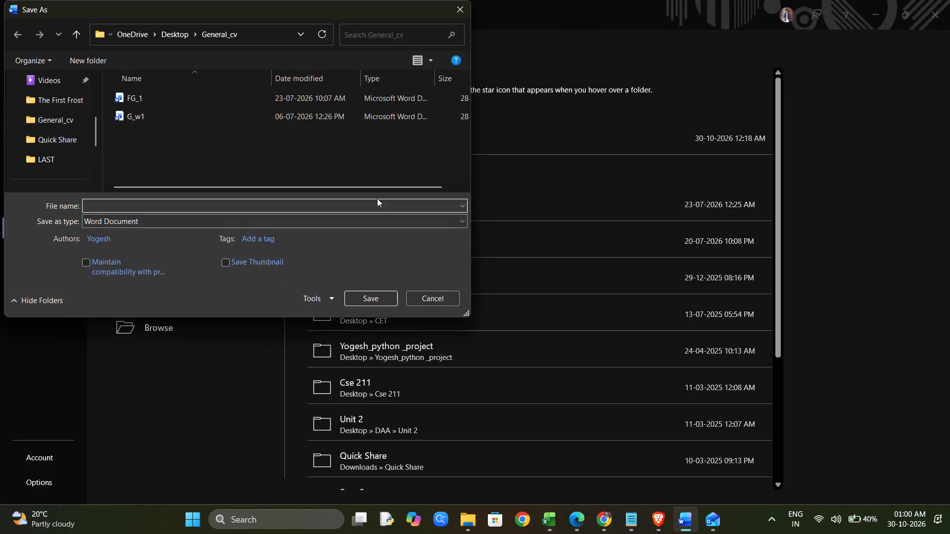
key("shift+g")
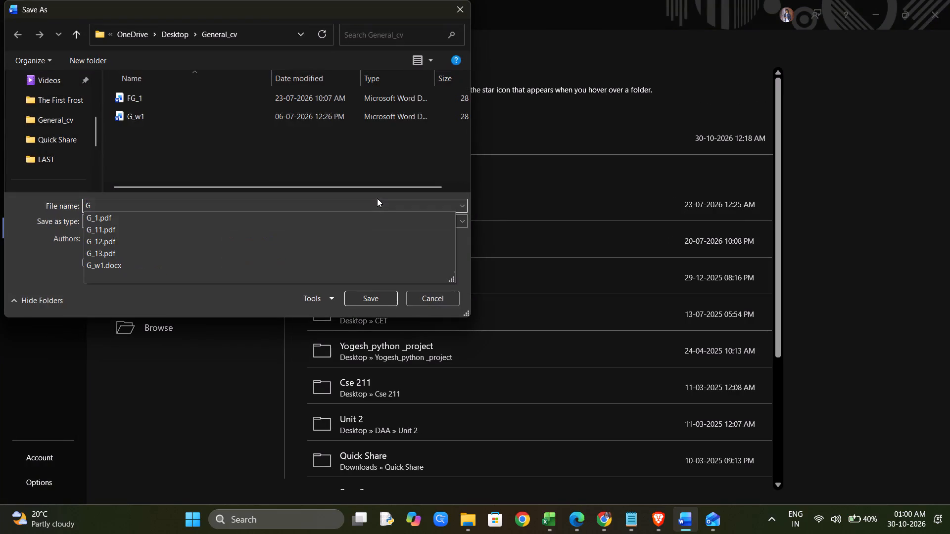
type("_14")
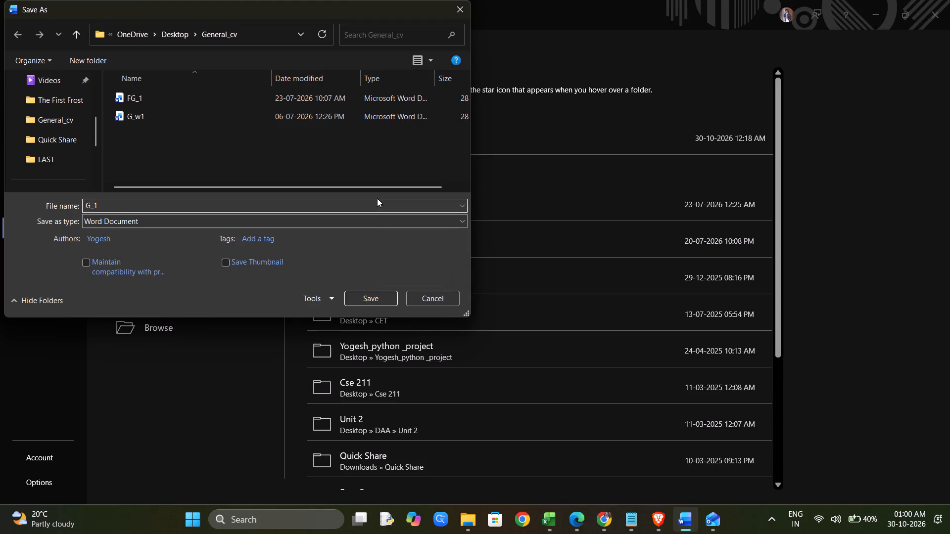
left_click(369, 215)
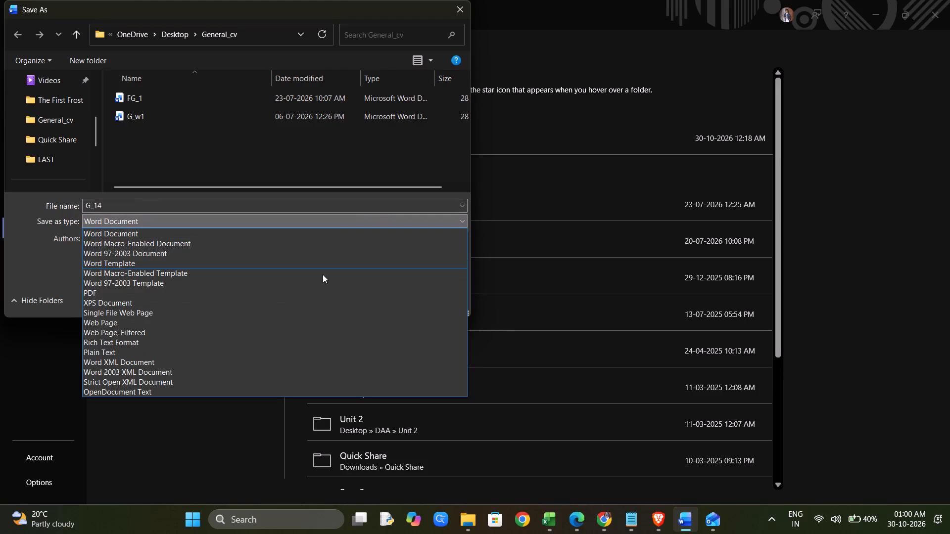
left_click(315, 294)
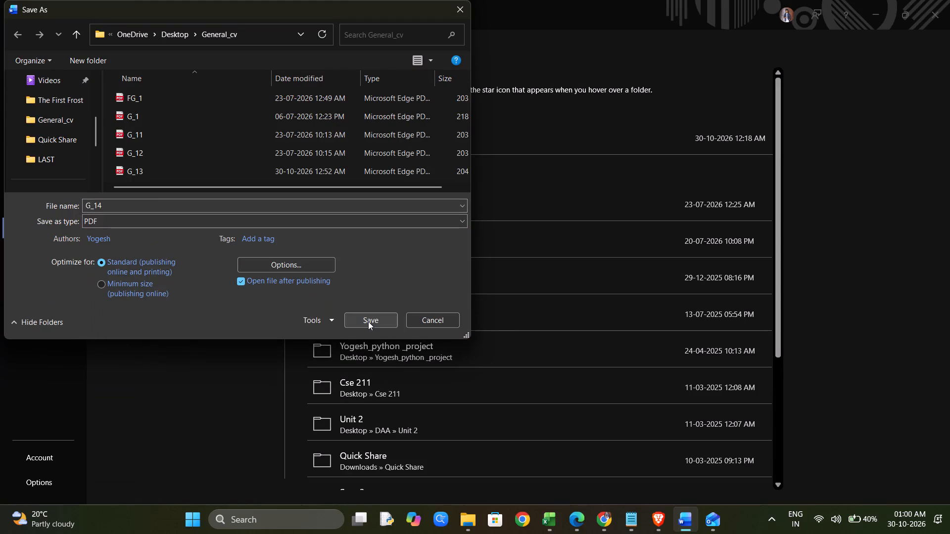
left_click(368, 321)
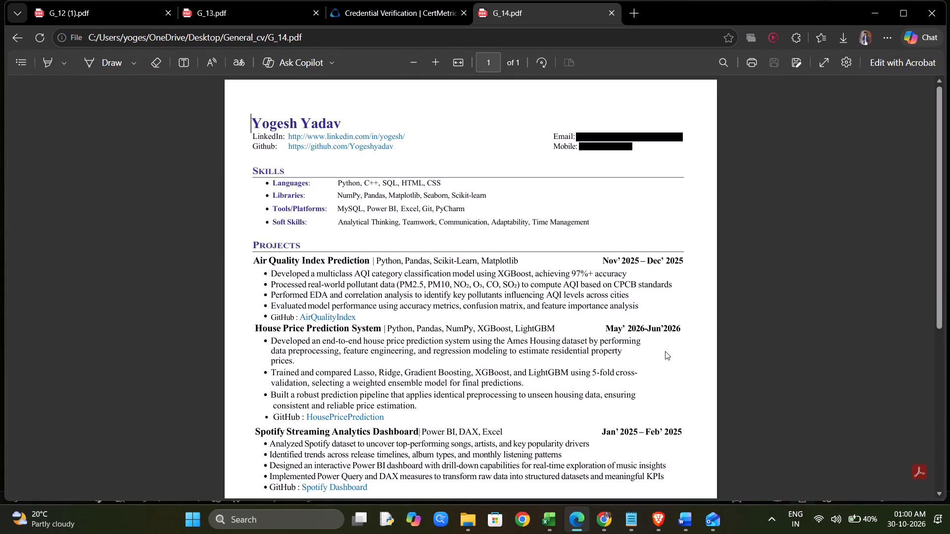
Look through the exported G_14 PDF from the top to the Certificates and Education sections.
scroll(678, 354, "down", 2)
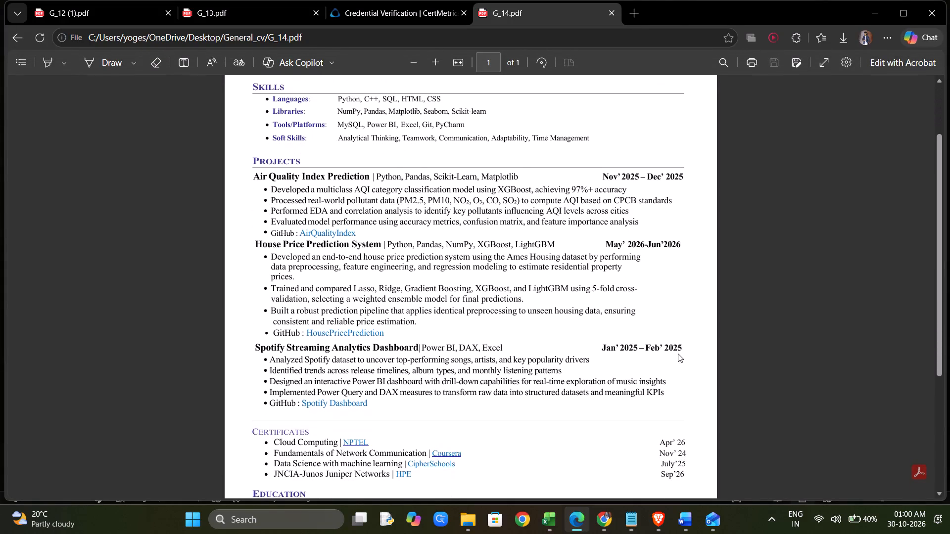
scroll(678, 354, "down", 2)
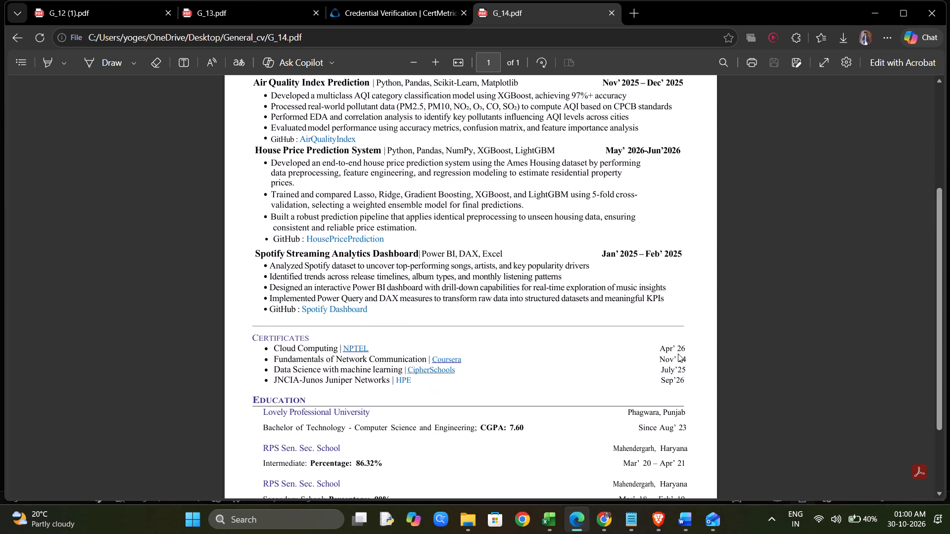
scroll(678, 354, "down", 2)
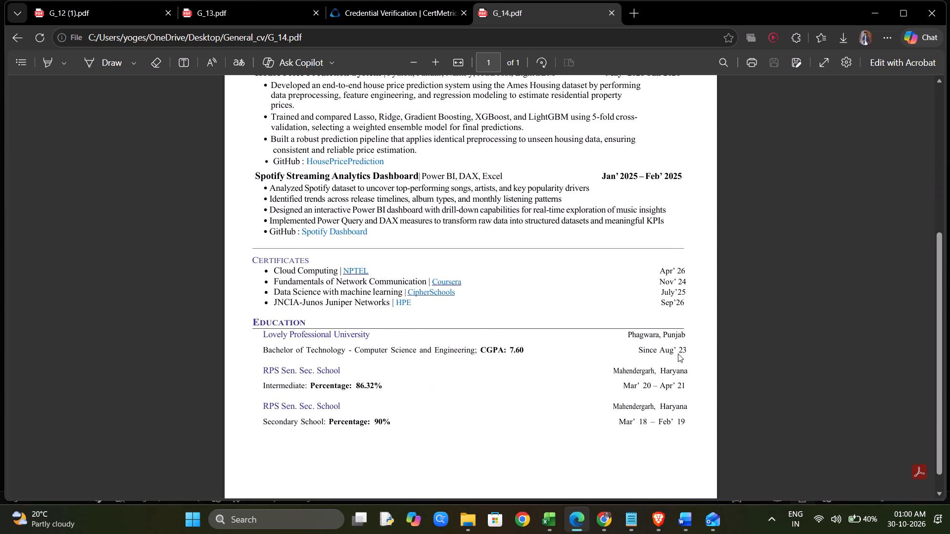
scroll(678, 354, "down", 1)
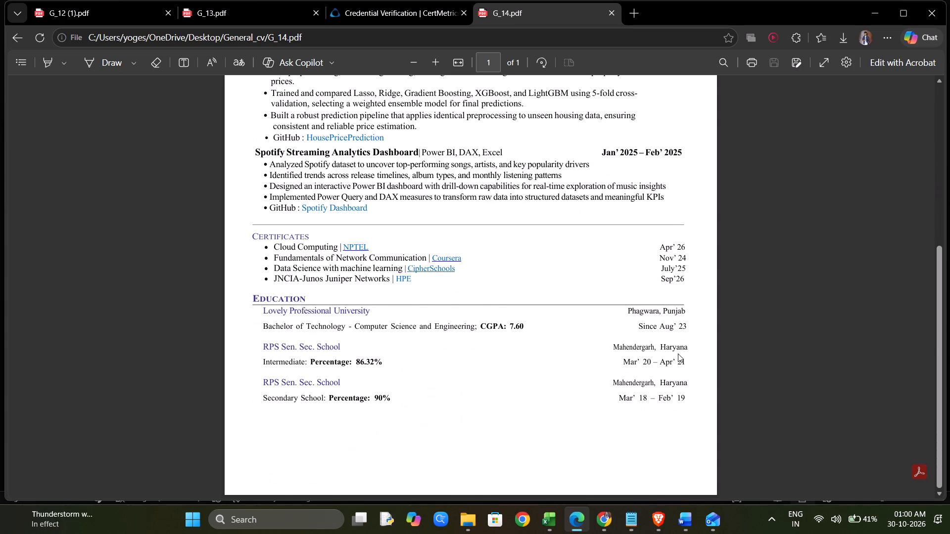
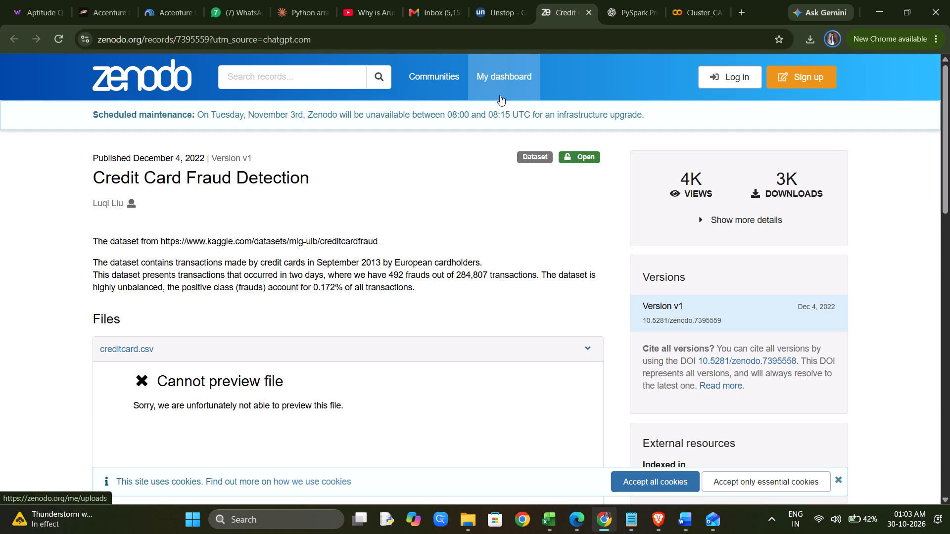
Open YouTube in a new tab.
left_click(742, 11)
left_click(361, 351)
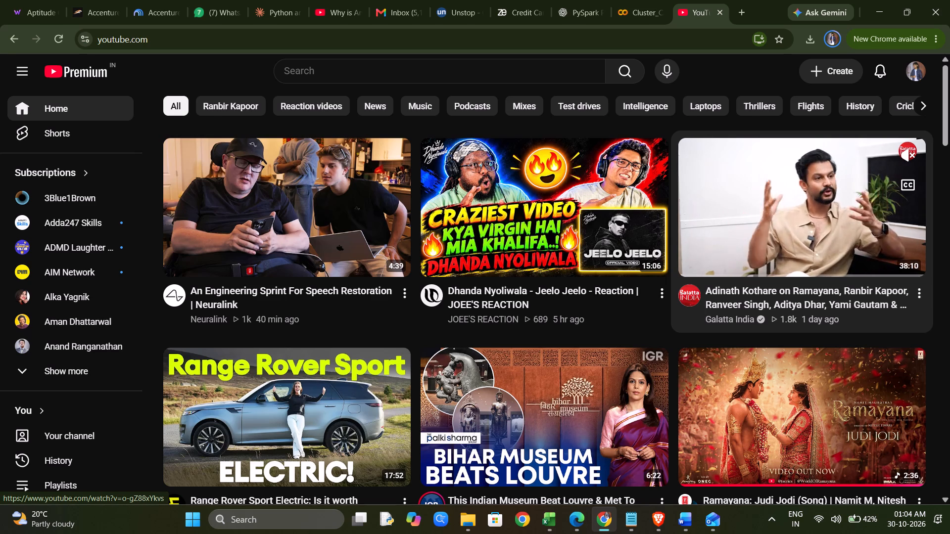
Browse the recommended videos and posts in the YouTube home feed.
left_click(634, 274)
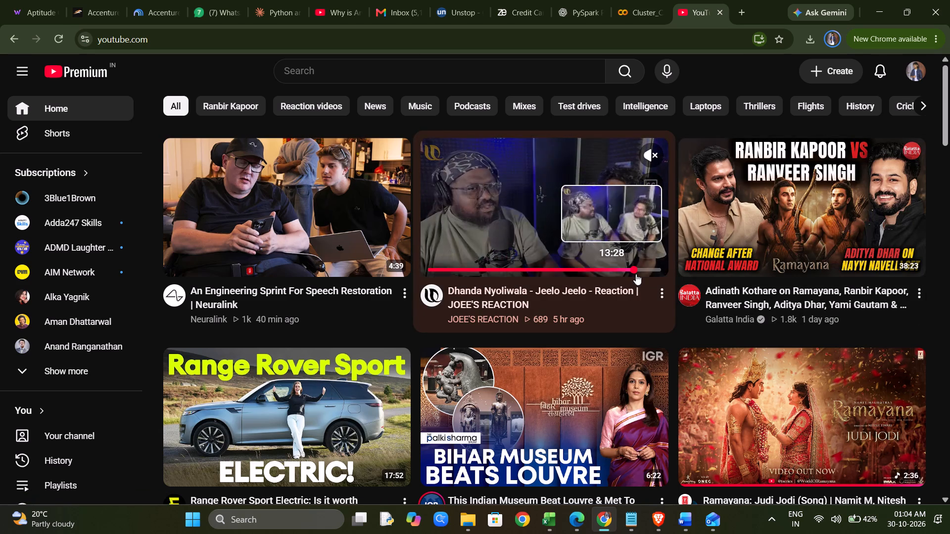
scroll(636, 269, "down", 6)
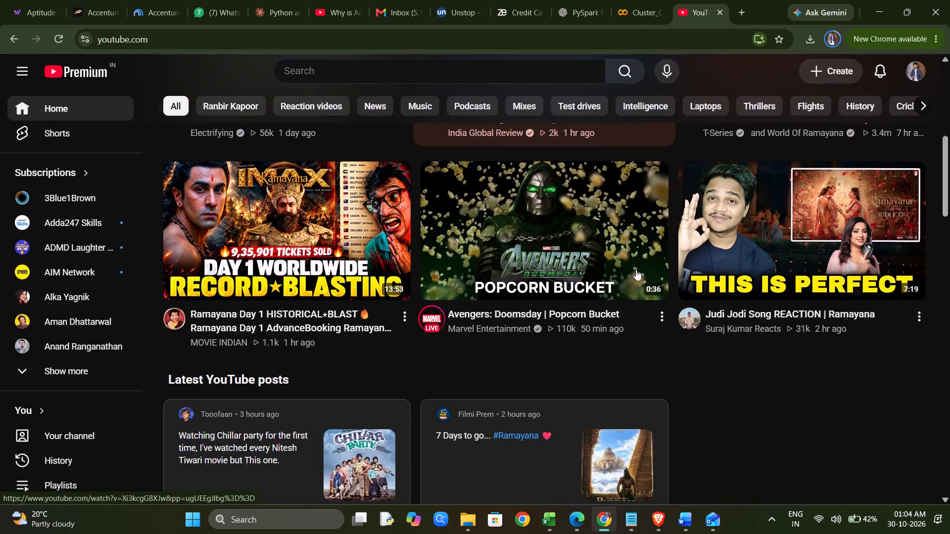
scroll(636, 269, "down", 1)
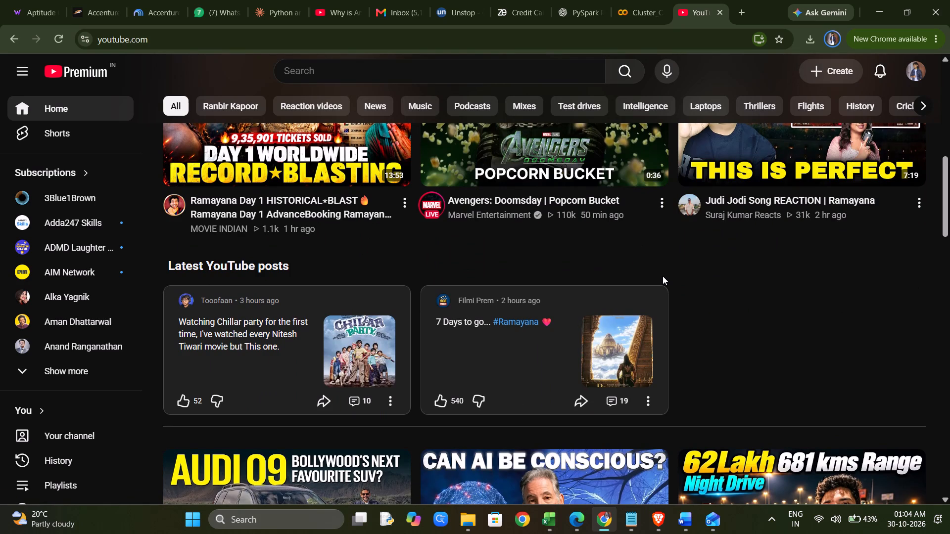
scroll(663, 276, "left", 20)
scroll(663, 276, "left", 20)
scroll(663, 276, "left", 20)
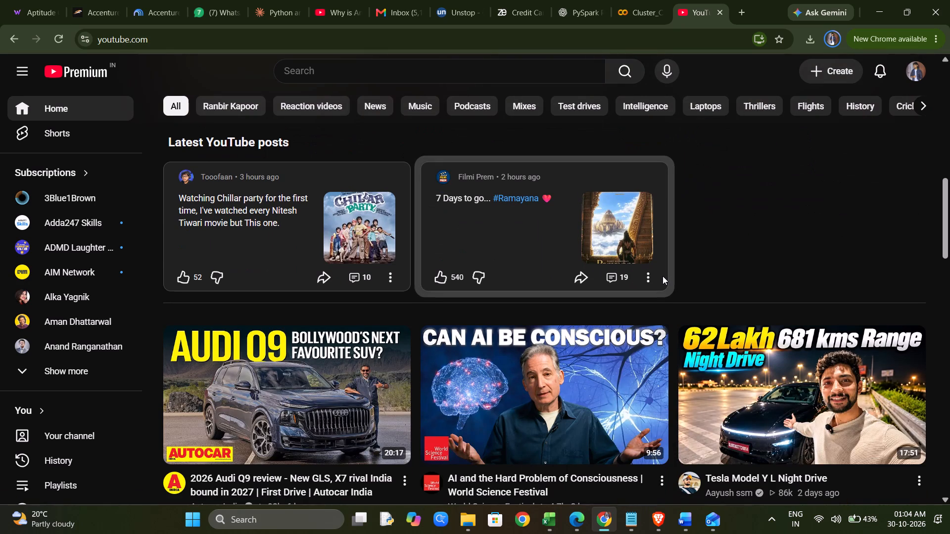
scroll(663, 276, "down", 3)
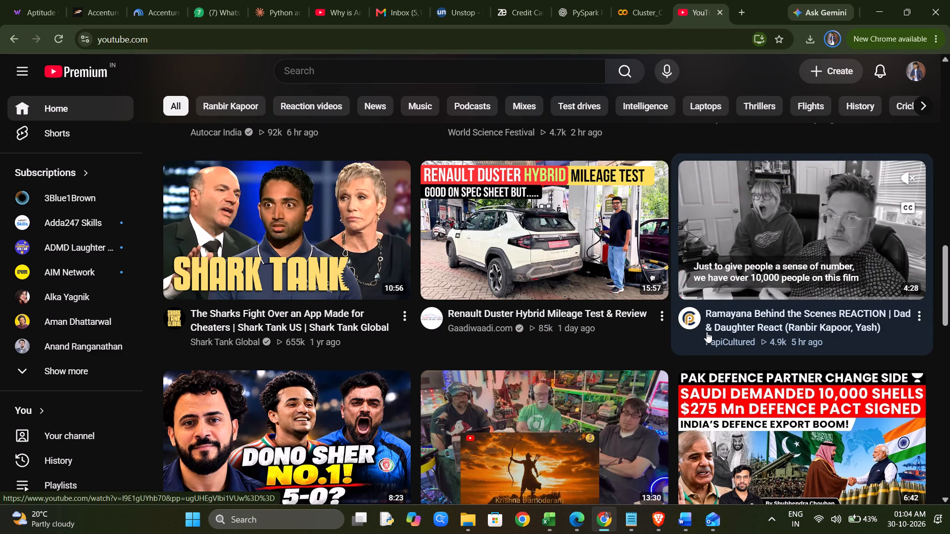
scroll(707, 332, "down", 3)
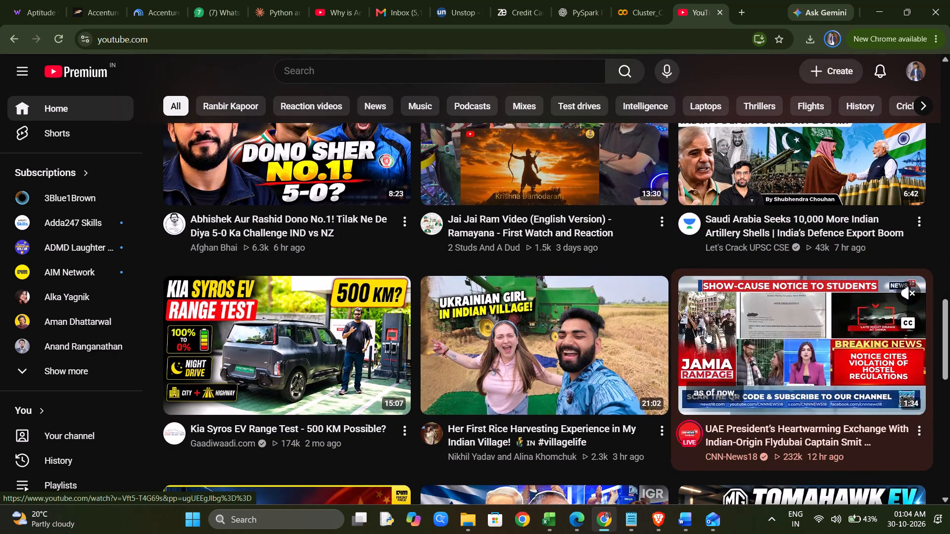
scroll(707, 332, "down", 2)
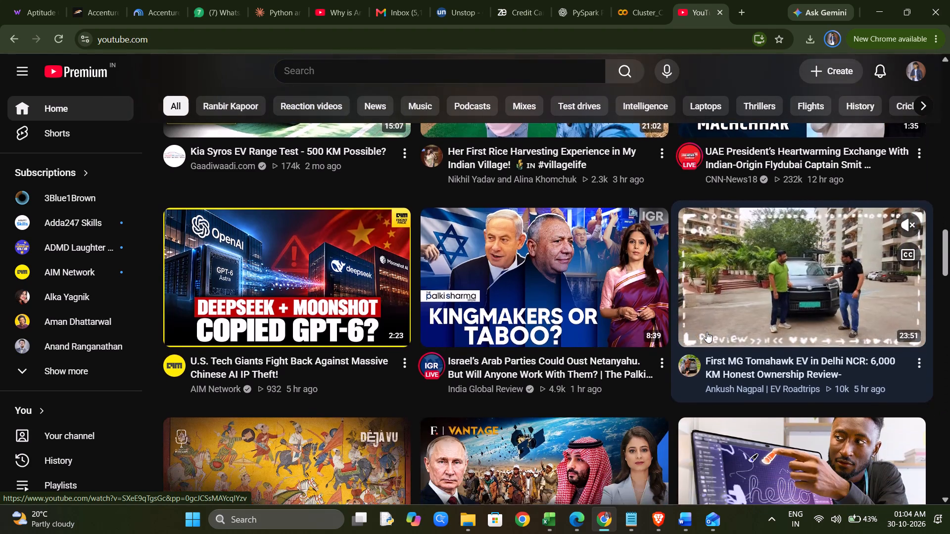
scroll(707, 332, "down", 5)
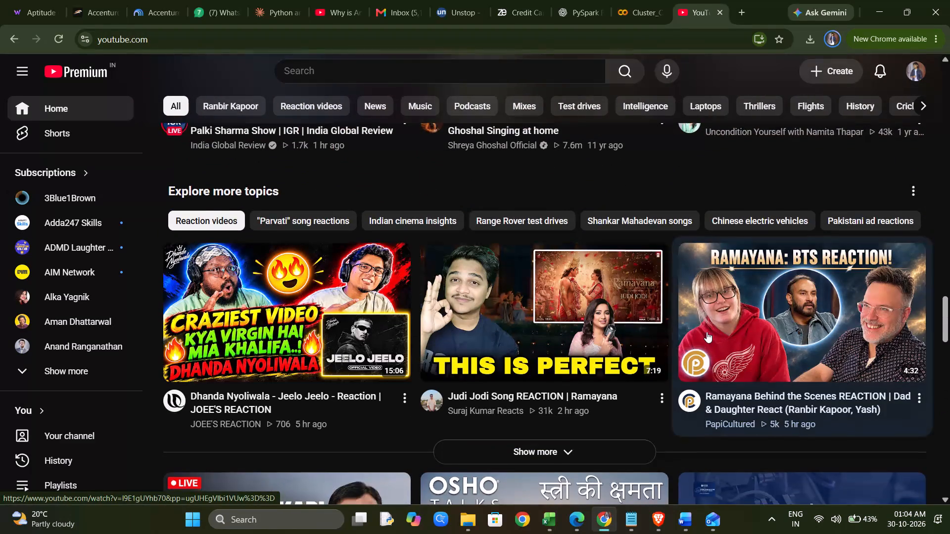
scroll(707, 332, "down", 1)
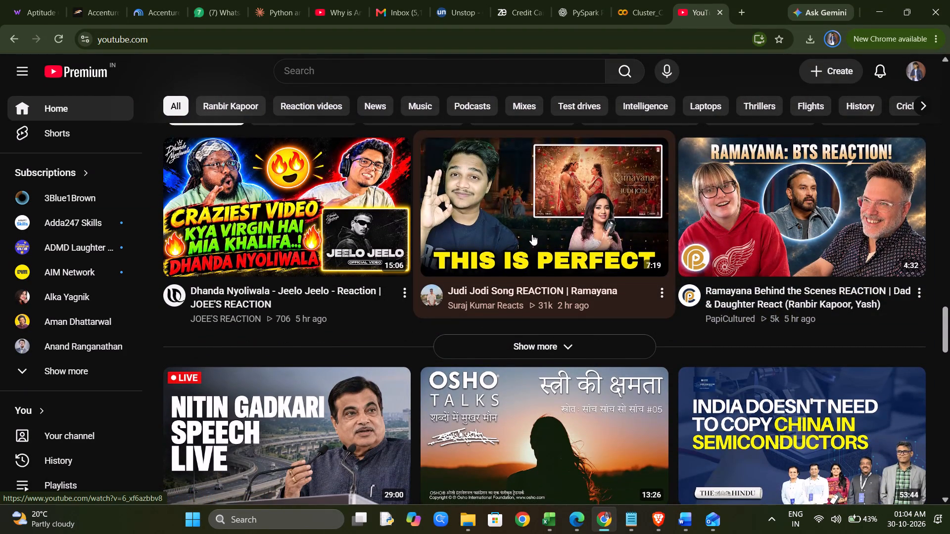
scroll(449, 292, "down", 2)
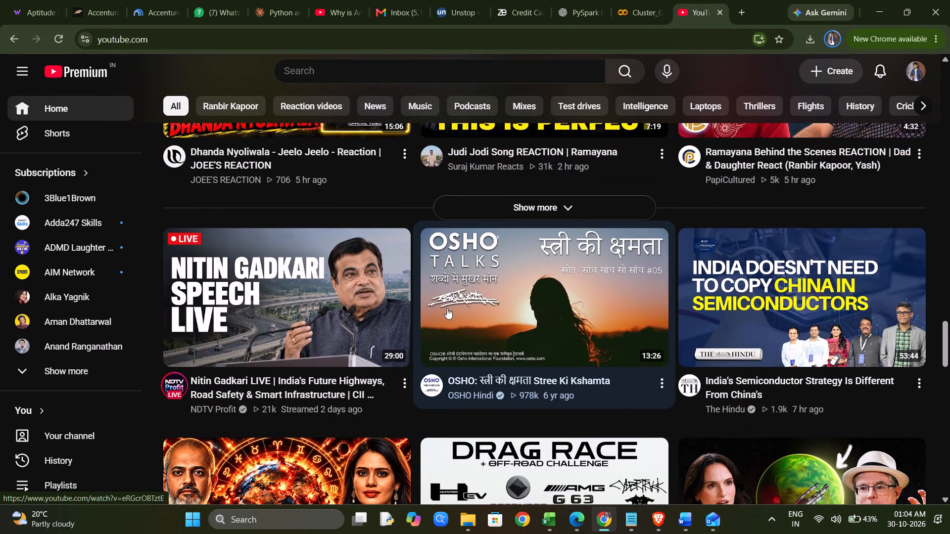
scroll(446, 408, "down", 2)
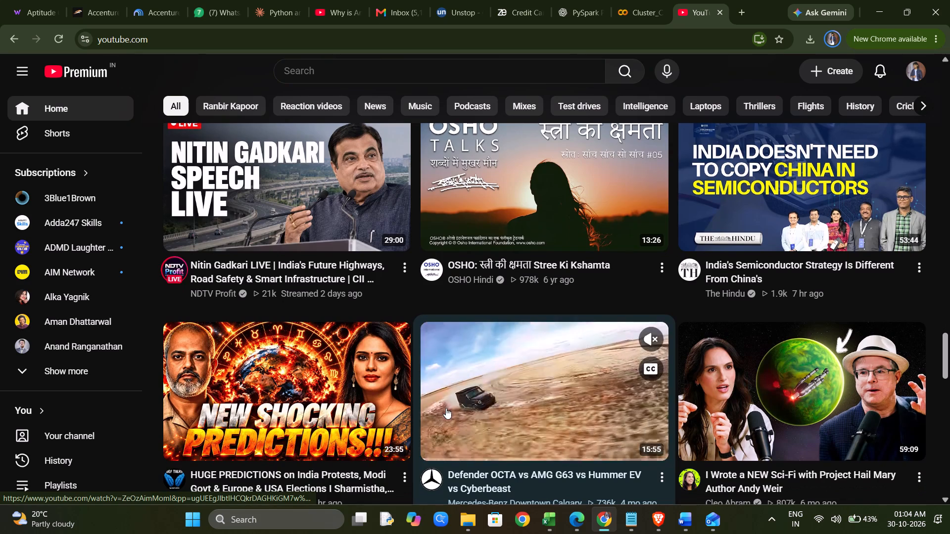
scroll(446, 408, "down", 2)
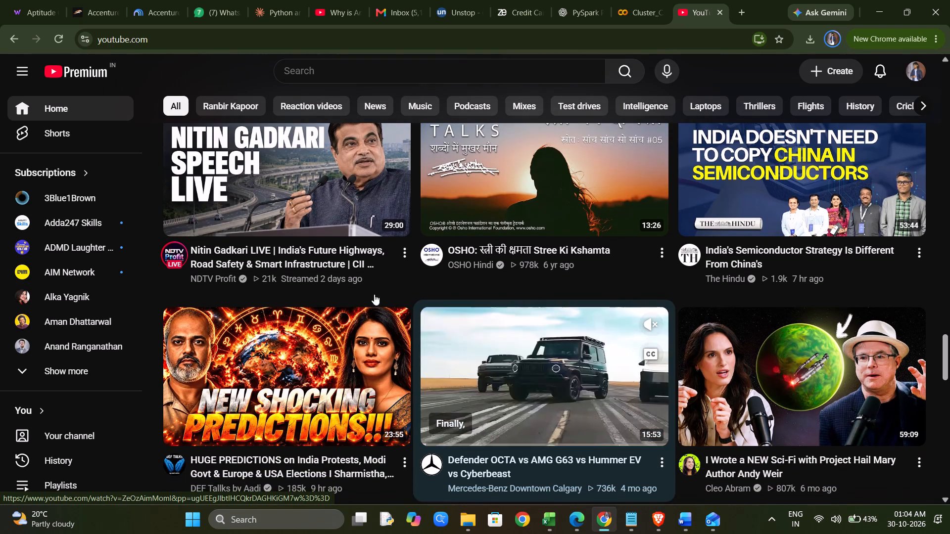
Search YouTube for "vision of ramayana reaction" from the earlier searches.
left_click(323, 67)
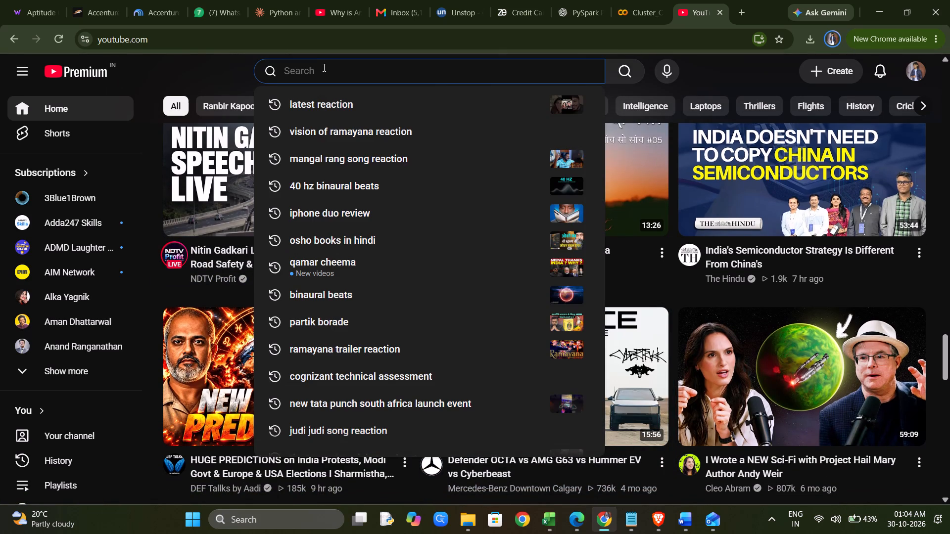
left_click(333, 125)
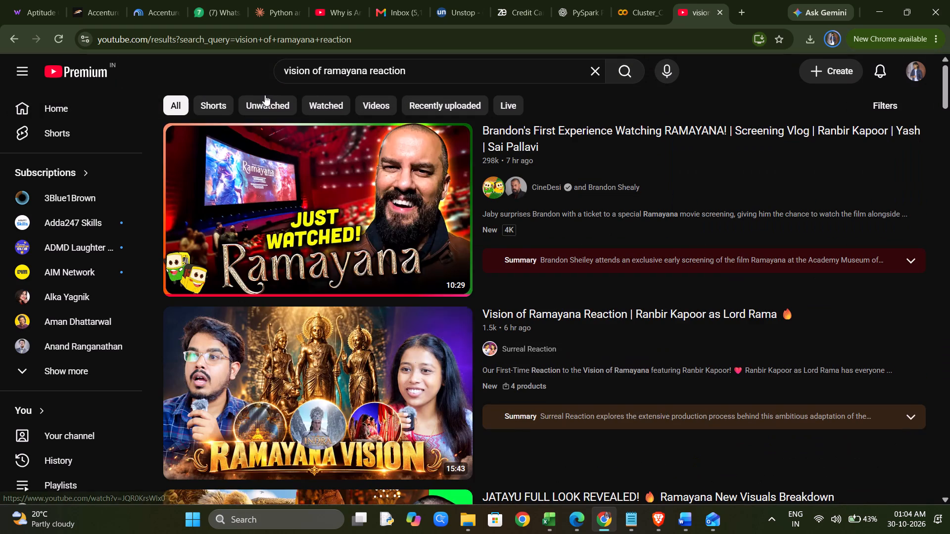
Close the Outlook mail window.
left_click(737, 532)
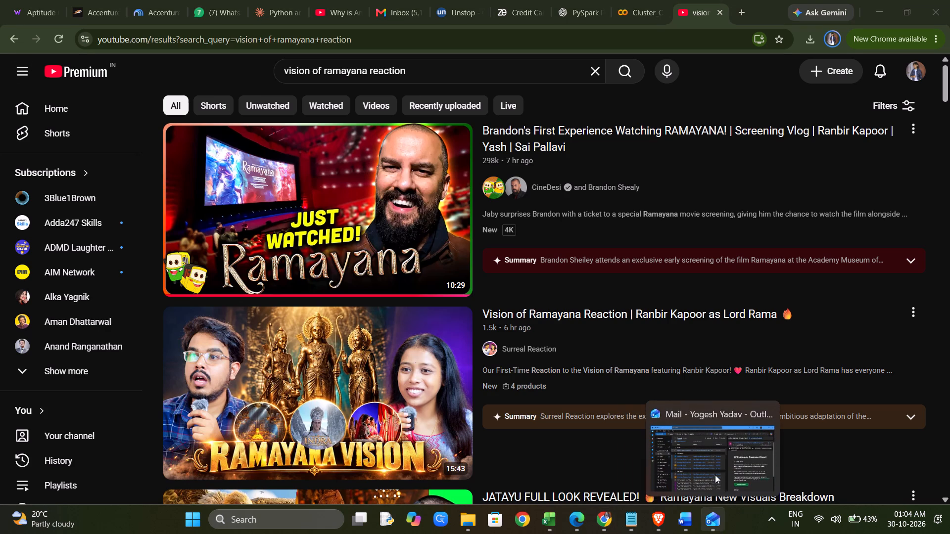
left_click(764, 415)
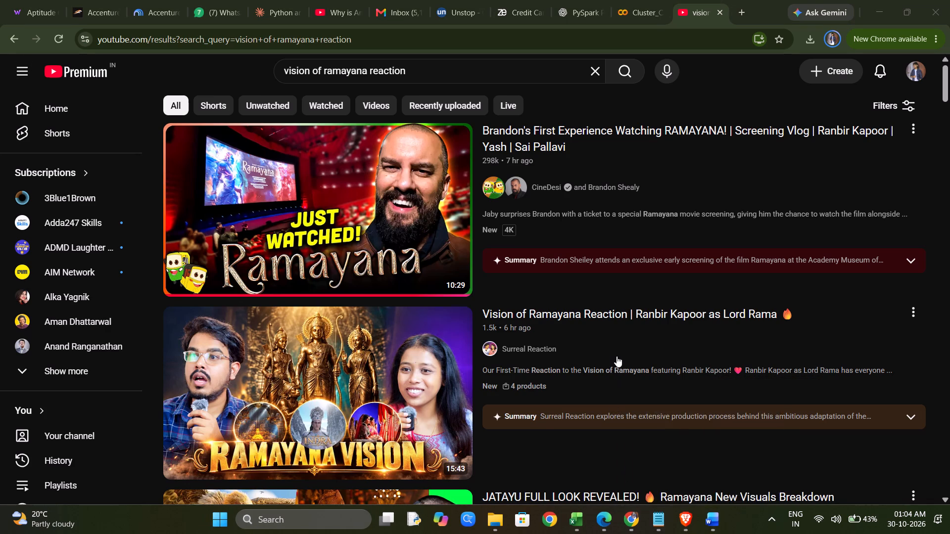
Play the Movies bolt video "JATAYU FULL LOOK REVEALED! Ramayana New Visuals Breakdown" at 1.75x speed.
scroll(617, 356, "down", 4)
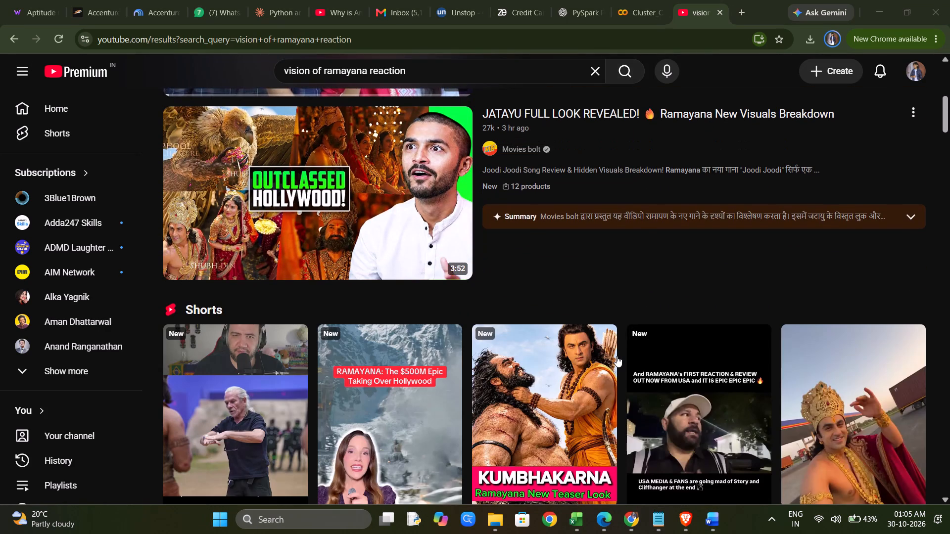
left_click(406, 217)
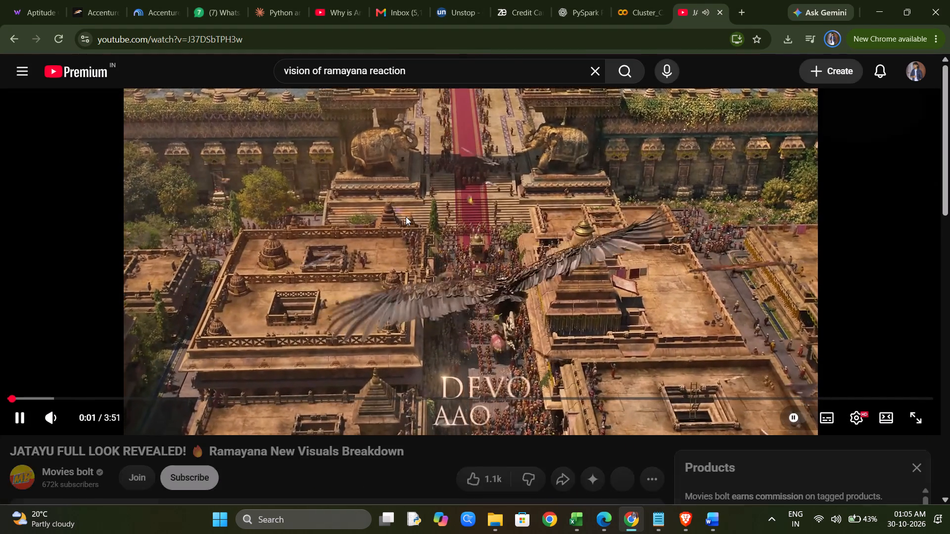
type(">>>")
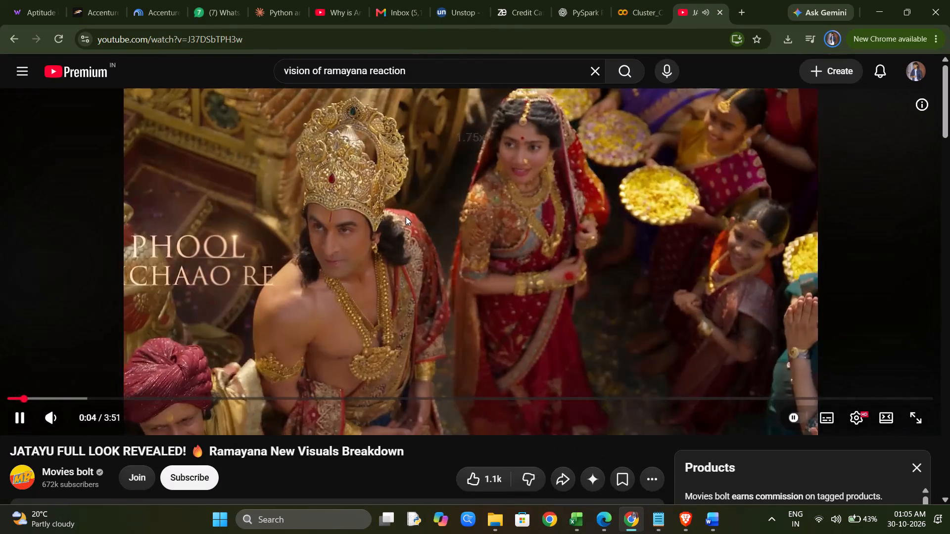